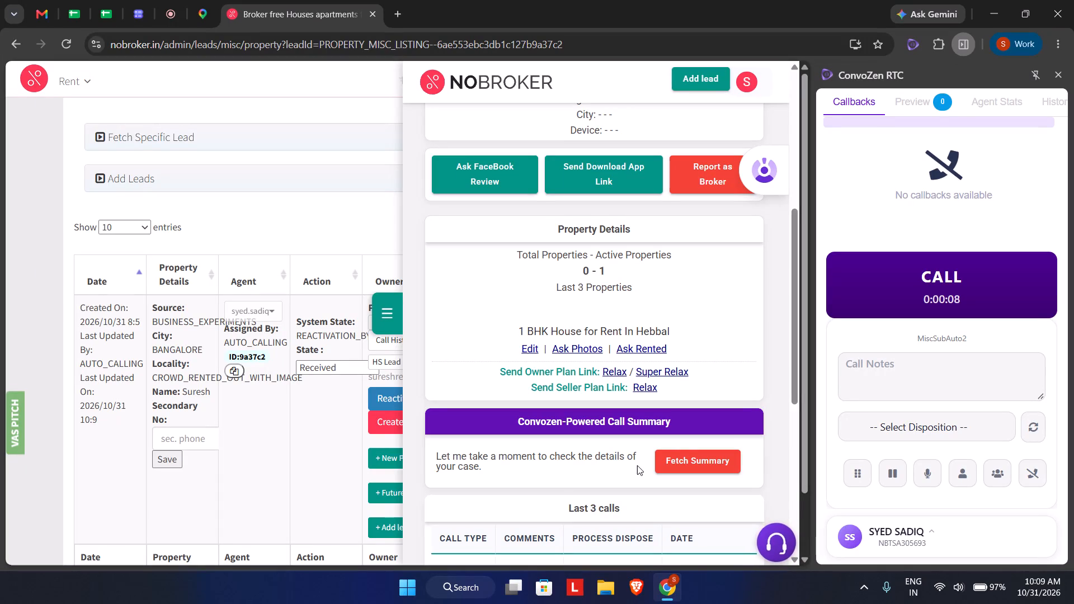
Set the Hebbal rental lead's state to Rejected with the substate Rented Out.
left_click(322, 366)
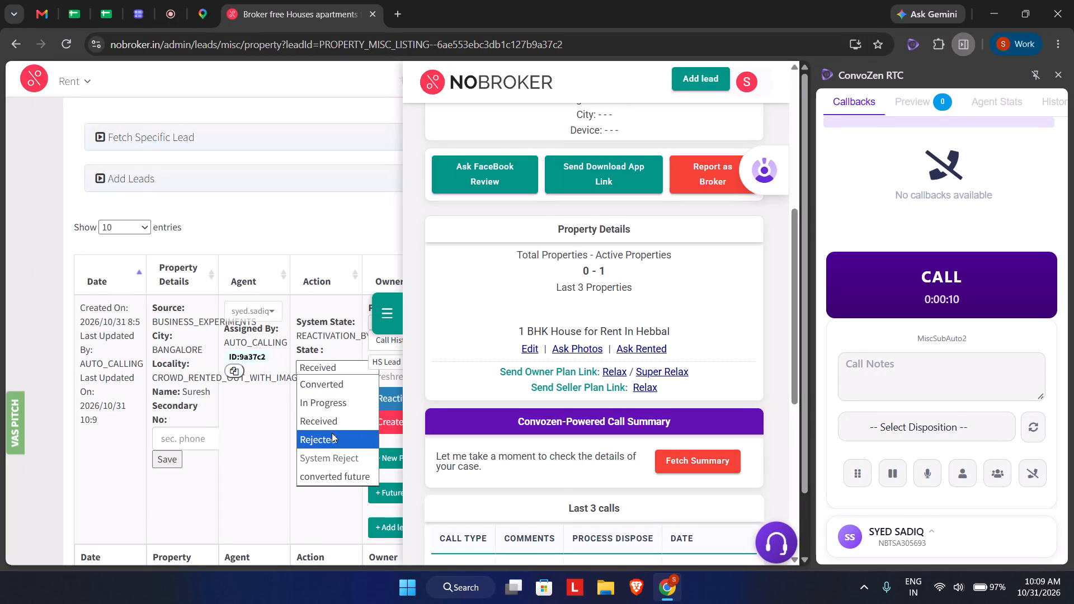
left_click(332, 436)
double_click(333, 388)
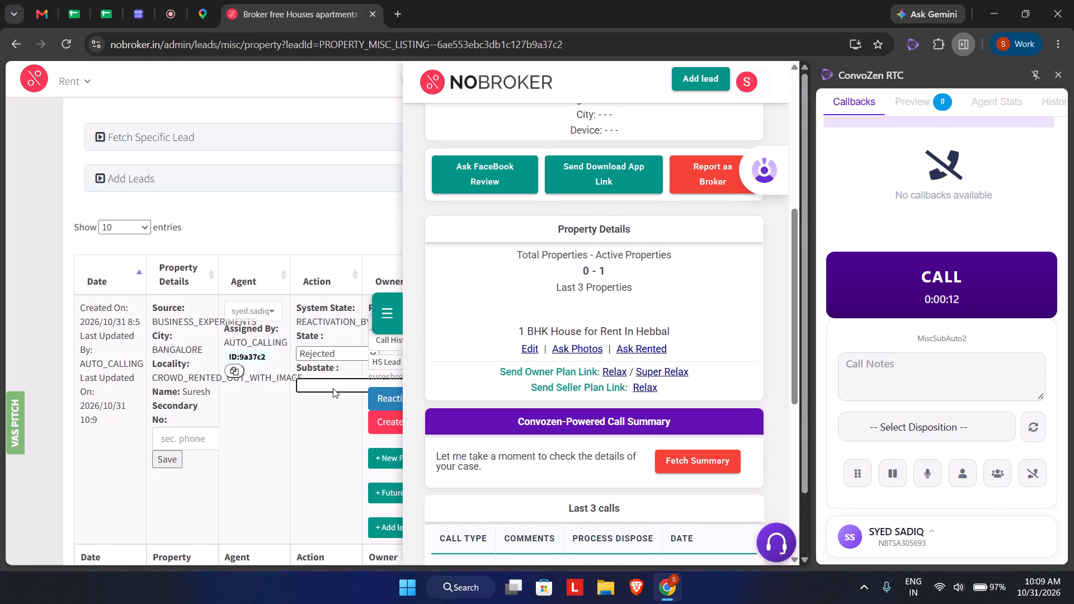
double_click(327, 389)
left_click(325, 384)
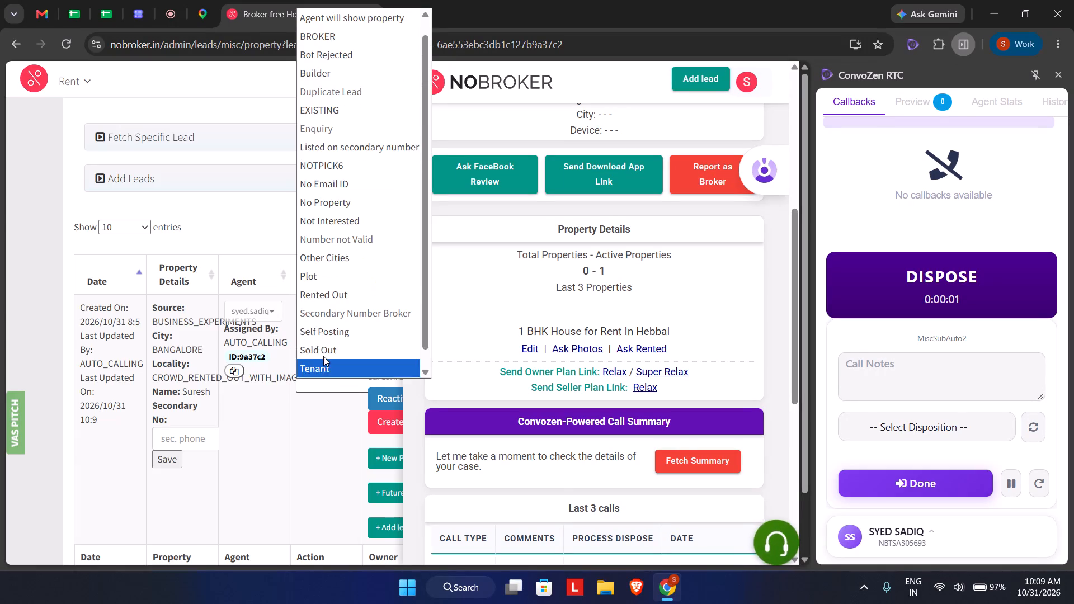
left_click(324, 291)
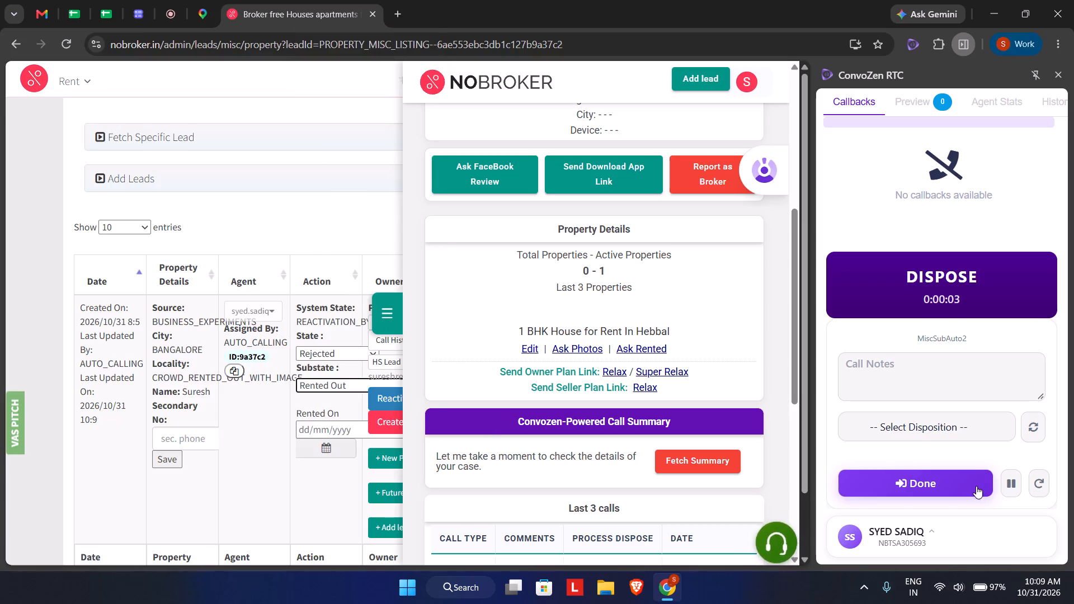
Dispose the ended call as Click Calling, Rejected, Rented Out, and submit the disposition.
left_click(905, 412)
left_click(905, 476)
left_click(897, 425)
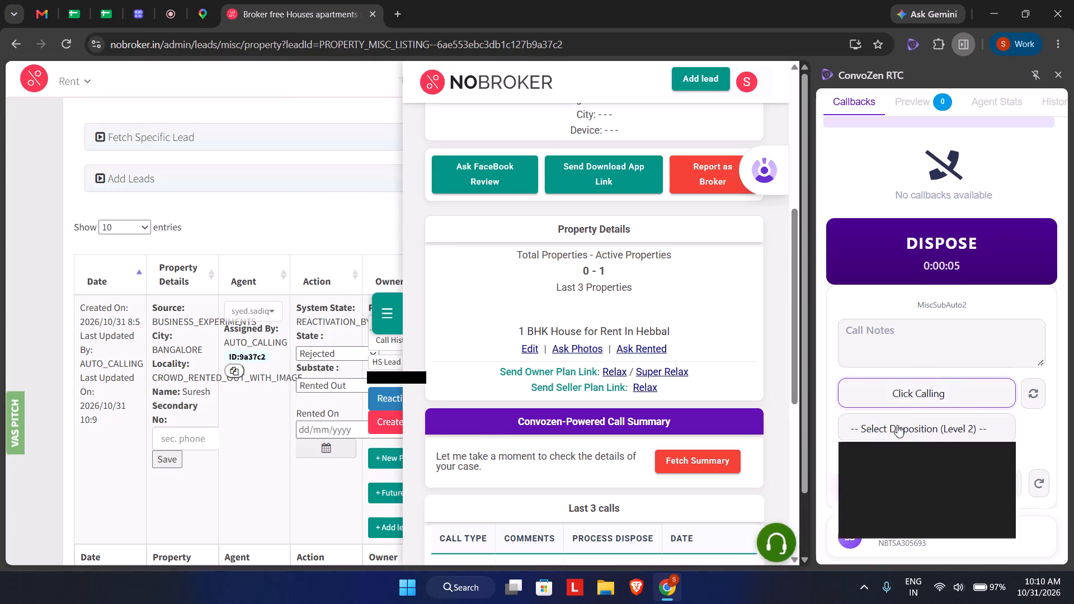
left_click(912, 526)
left_click(905, 422)
left_click(902, 384)
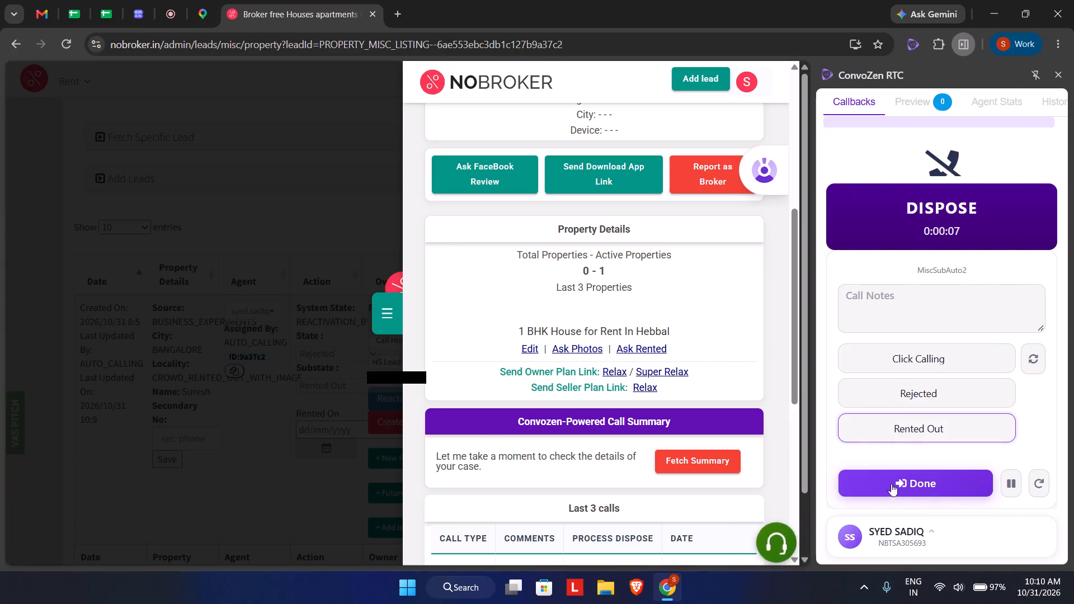
left_click(886, 485)
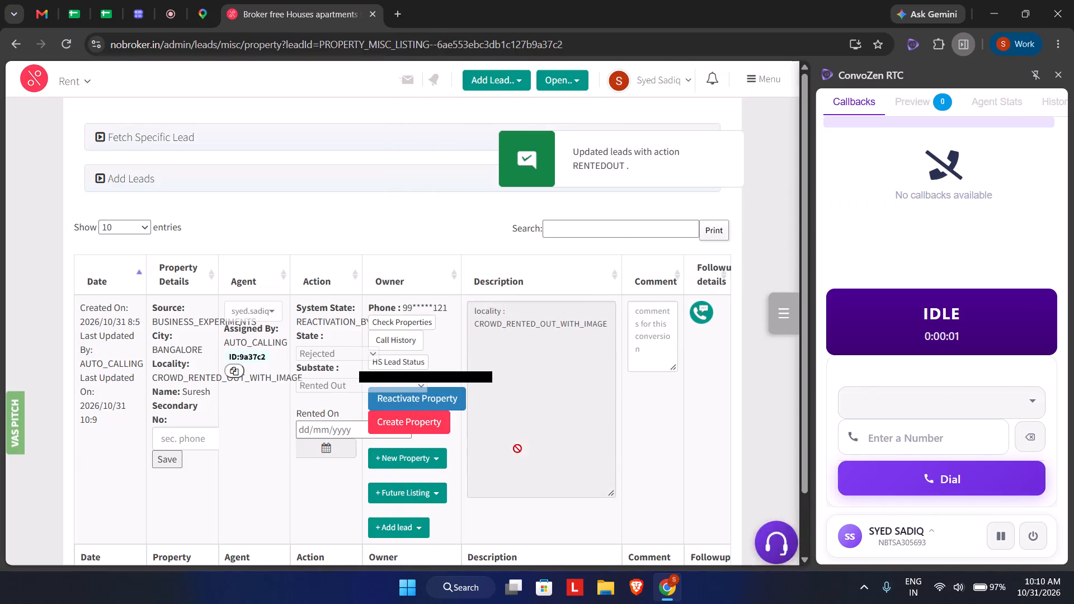
Review the agent's call statistics and login times in ConvoZen's Agent Stats.
left_click(996, 100)
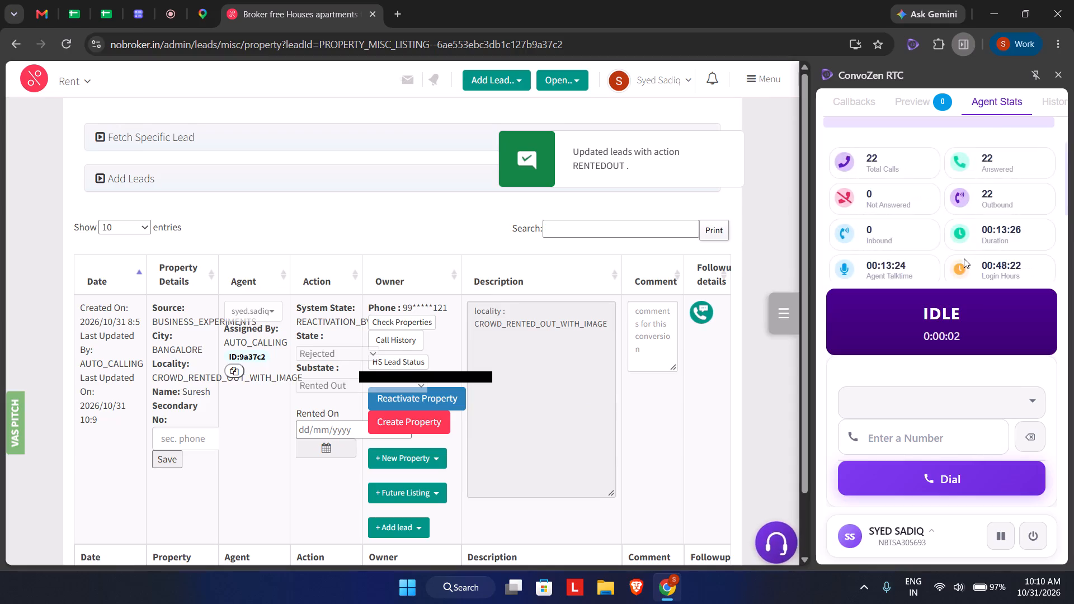
scroll(964, 258, "down", 2)
scroll(963, 258, "up", 1)
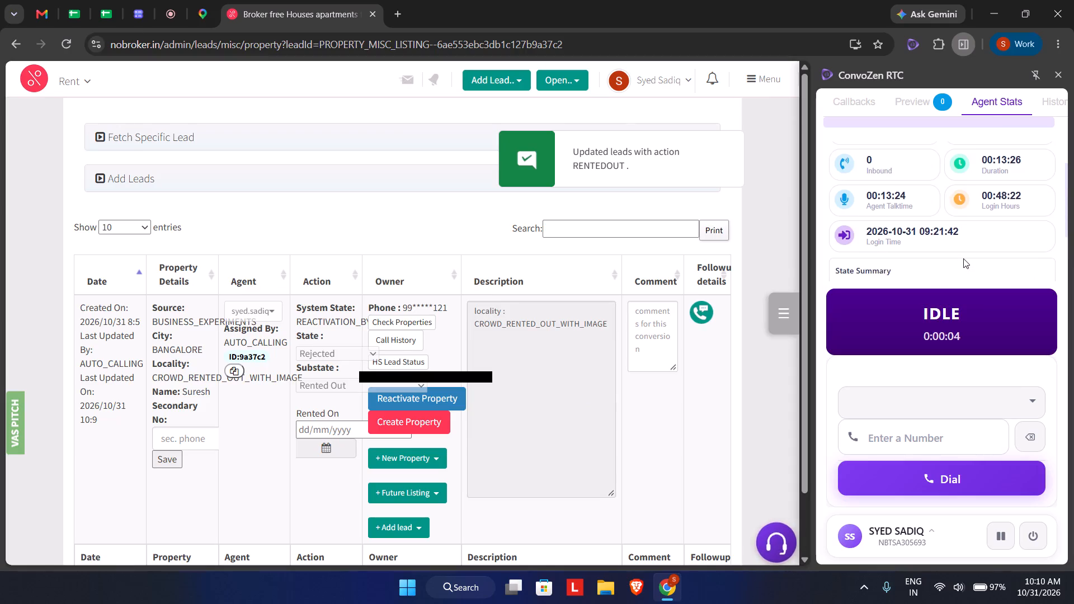
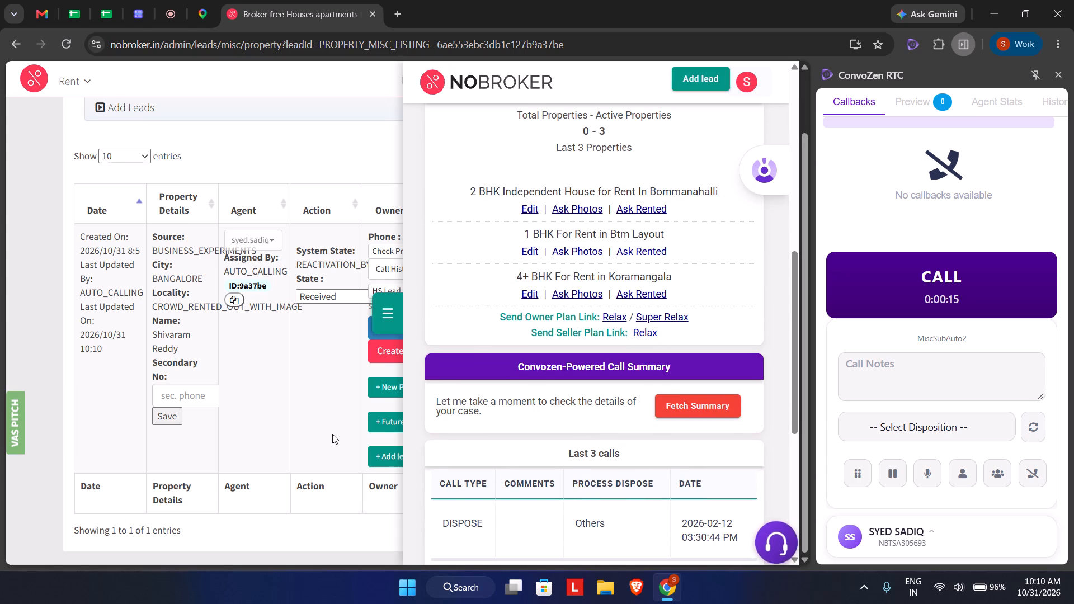
scroll(332, 433, "up", 2)
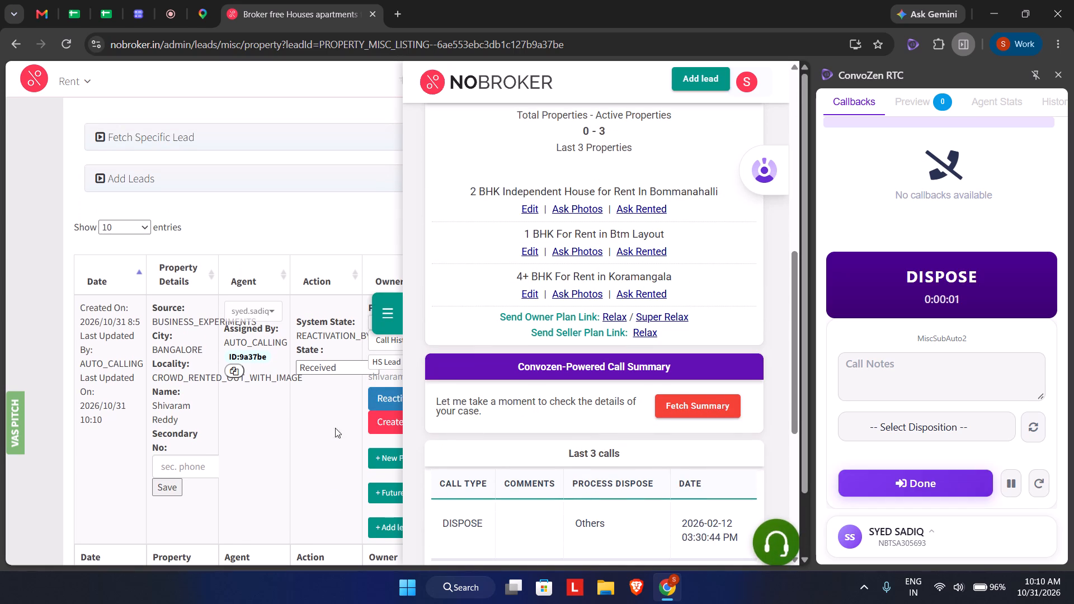
left_click(303, 361)
left_click(335, 441)
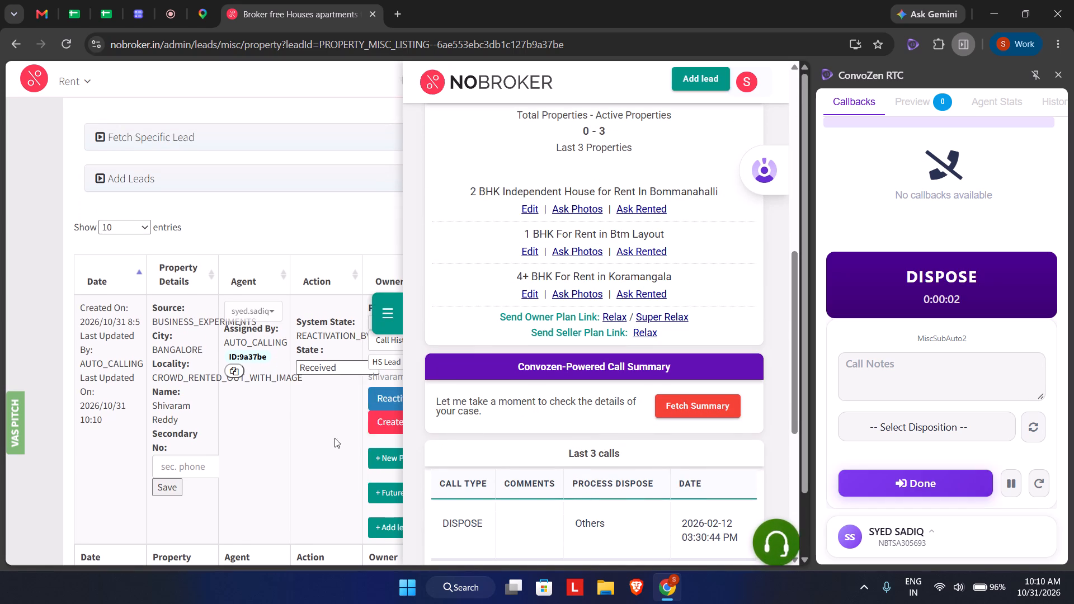
left_click_drag(321, 384, 327, 389)
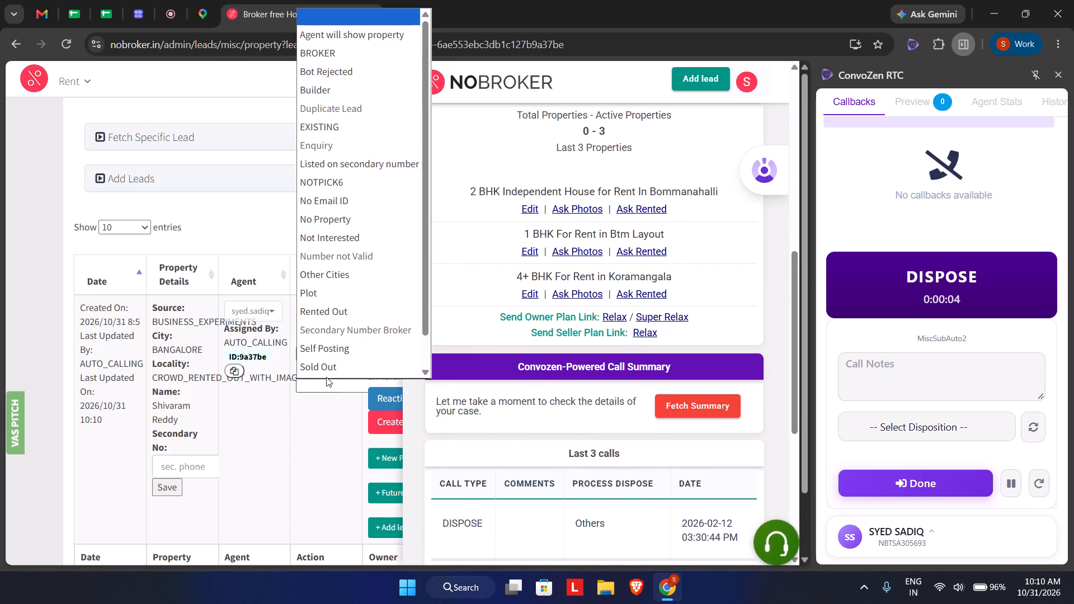
left_click(311, 296)
Dispose the ended call as Click Calling, Rejected, Rented Out, and submit the disposition.
left_click(913, 422)
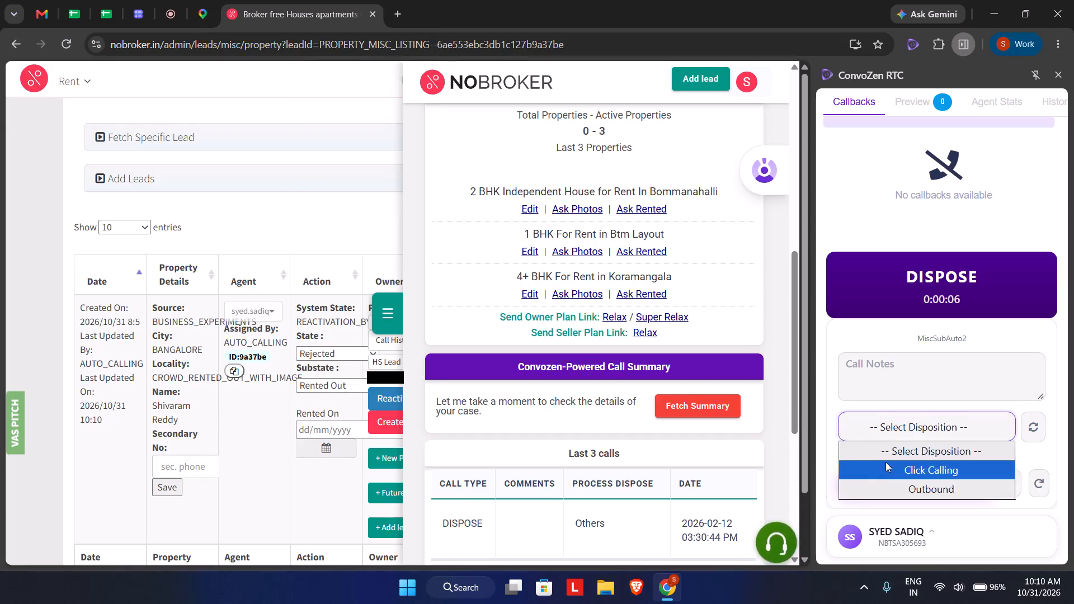
left_click(885, 462)
left_click(879, 437)
left_click(876, 535)
left_click(876, 427)
left_click(879, 372)
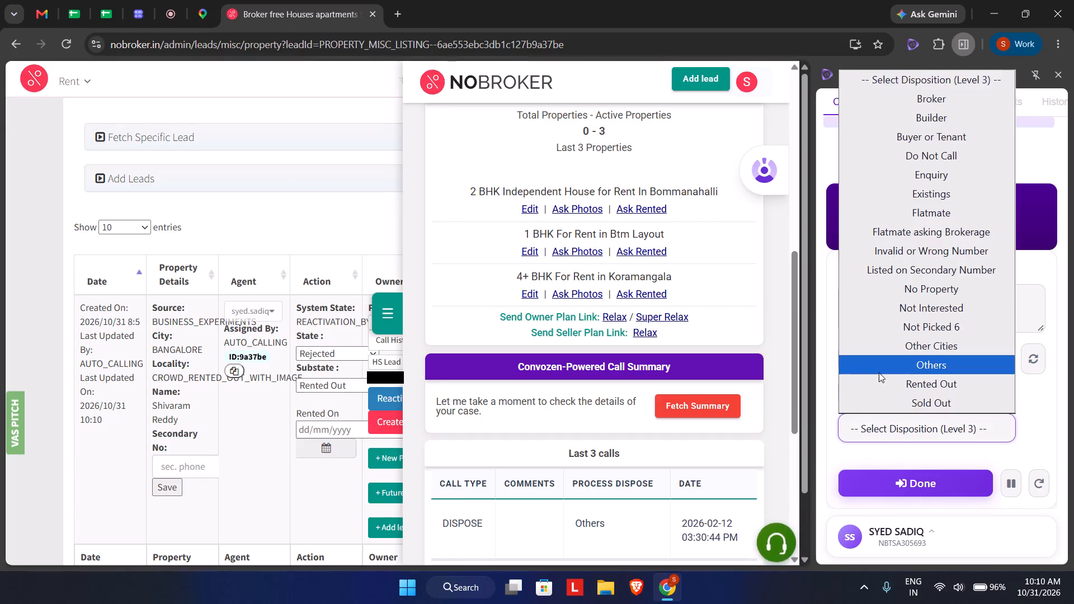
left_click_drag(879, 372, 879, 379)
left_click(868, 436)
left_click(889, 377)
left_click(890, 490)
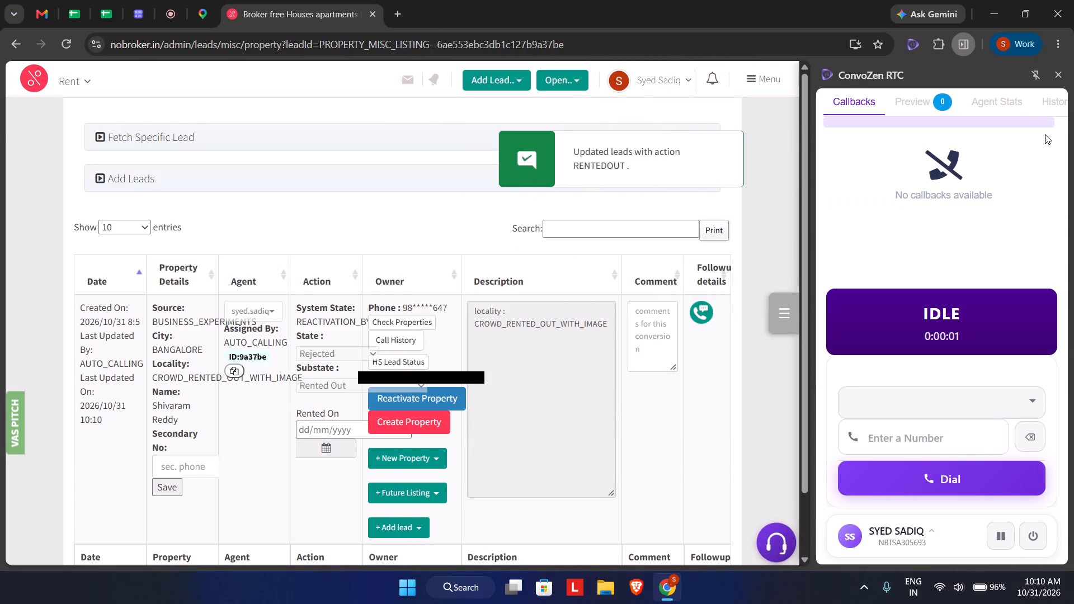
Check the agent's call statistics in Agent Stats, and return to the callbacks view.
left_click(1006, 108)
left_click(842, 98)
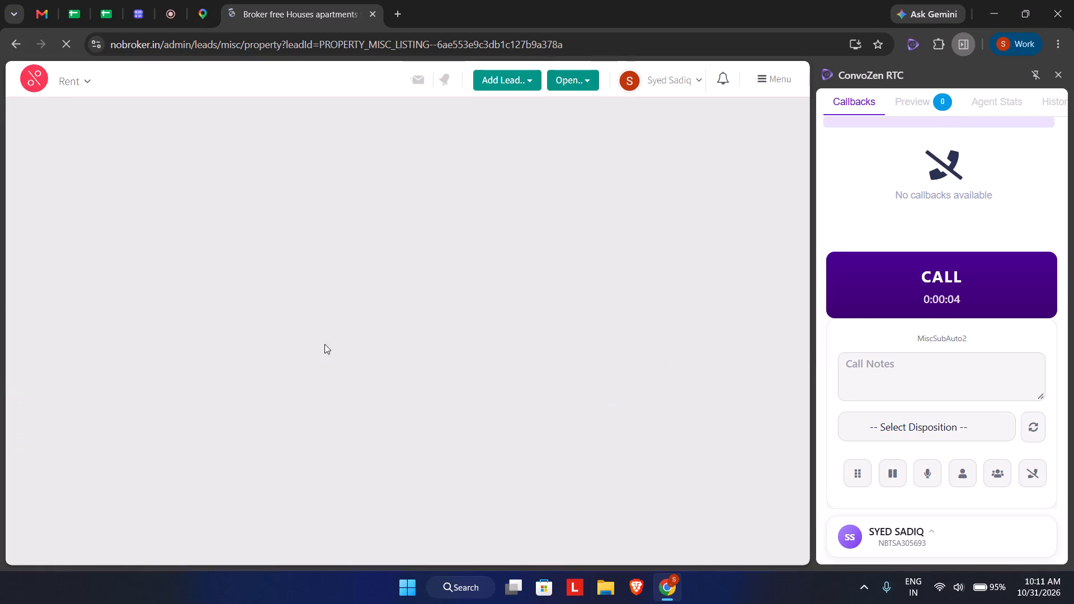
Select the disposition Outbound, Not Picked, Voice Mail for the new ongoing call.
left_click(928, 424)
left_click(916, 490)
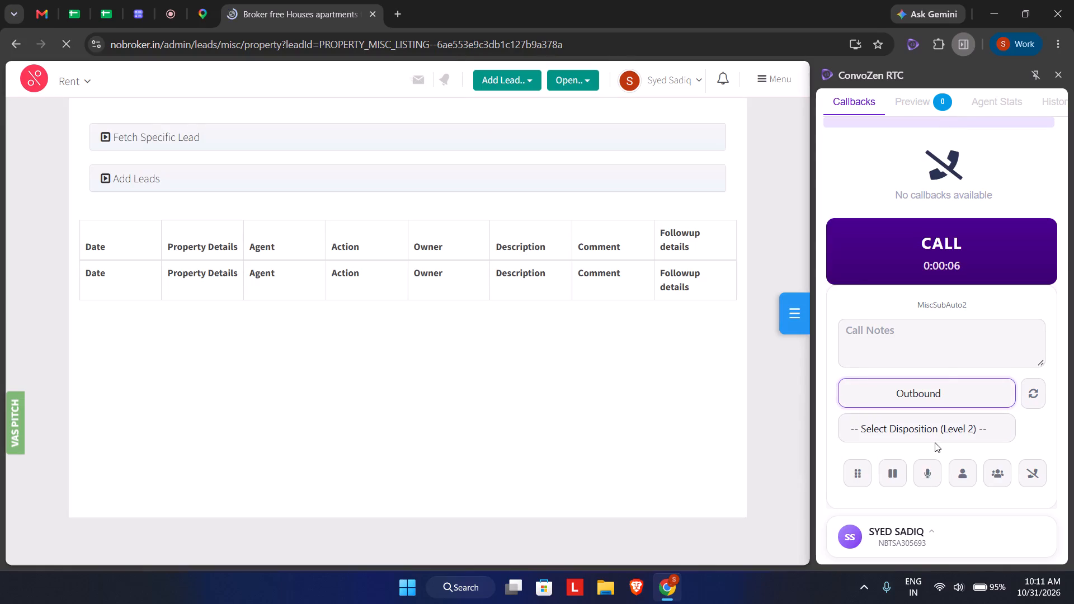
left_click(939, 430)
left_click(930, 466)
left_click(935, 428)
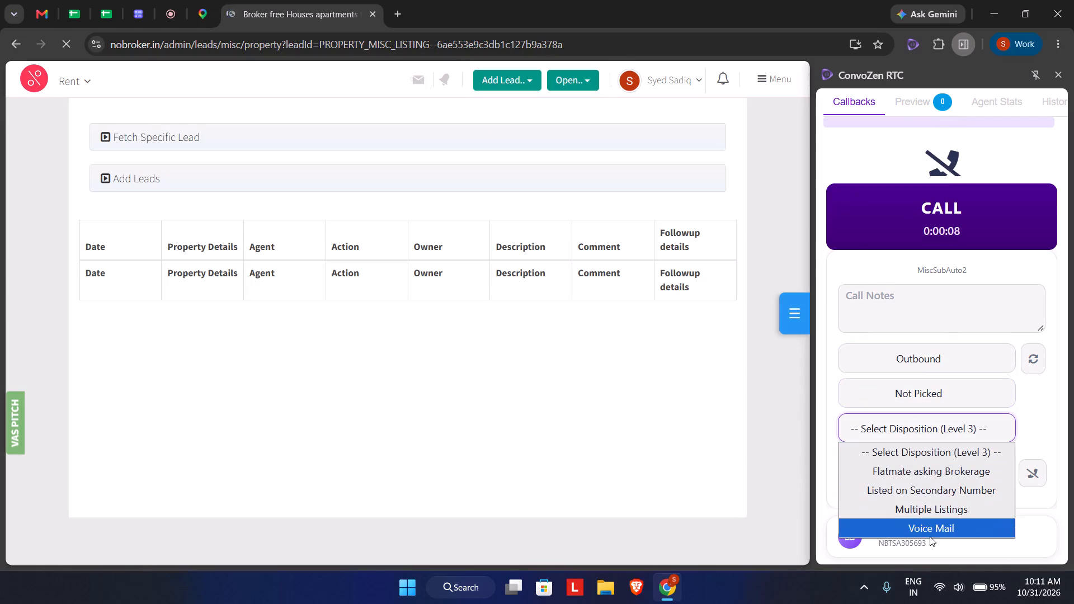
left_click(932, 533)
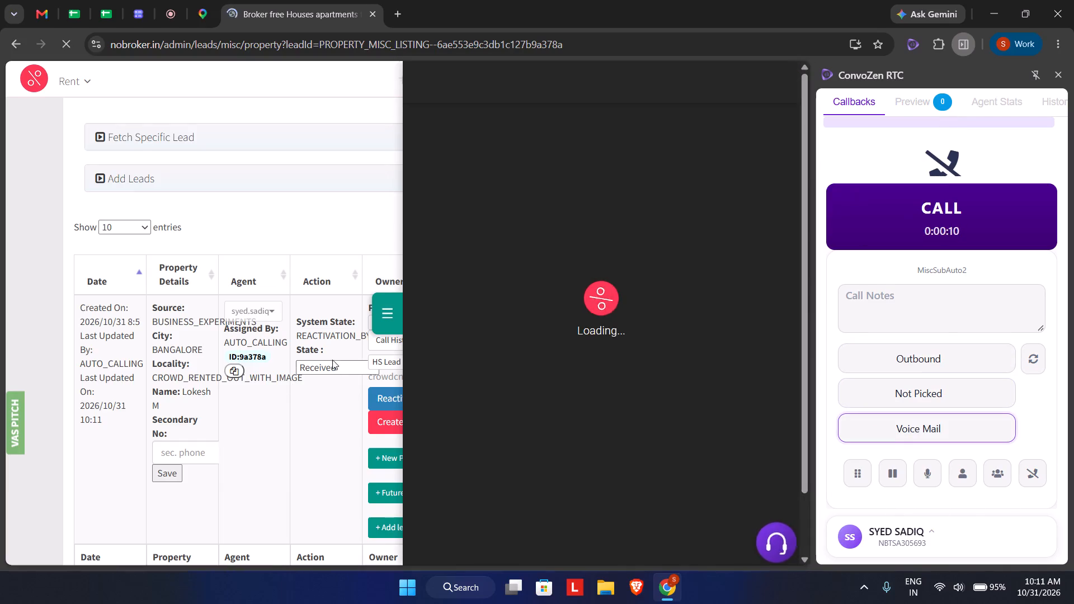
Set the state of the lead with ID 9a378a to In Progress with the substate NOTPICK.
left_click(332, 358)
left_click(345, 368)
left_click(350, 403)
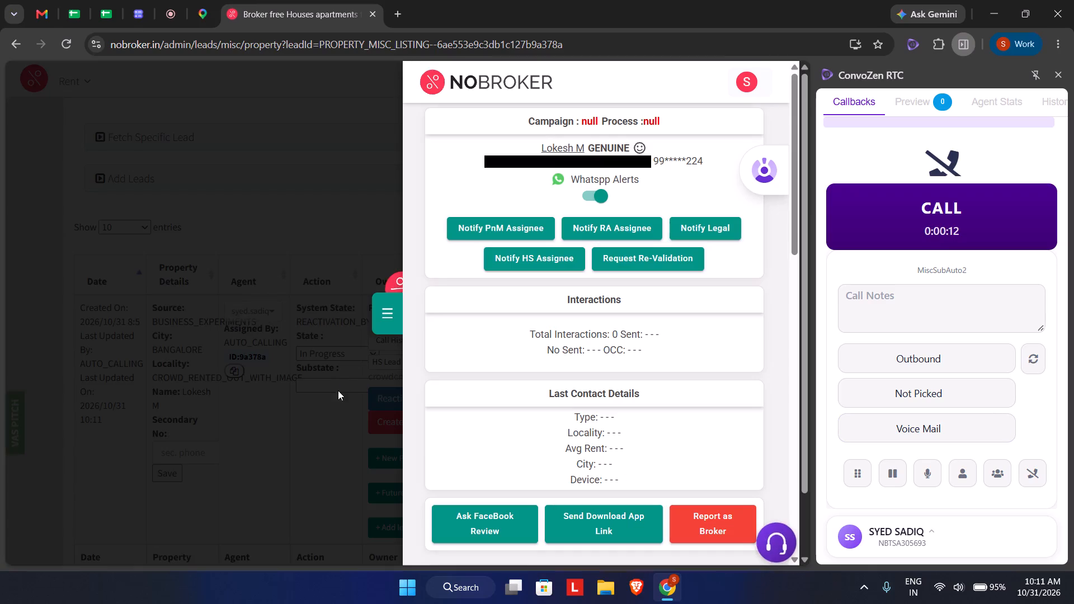
left_click(337, 392)
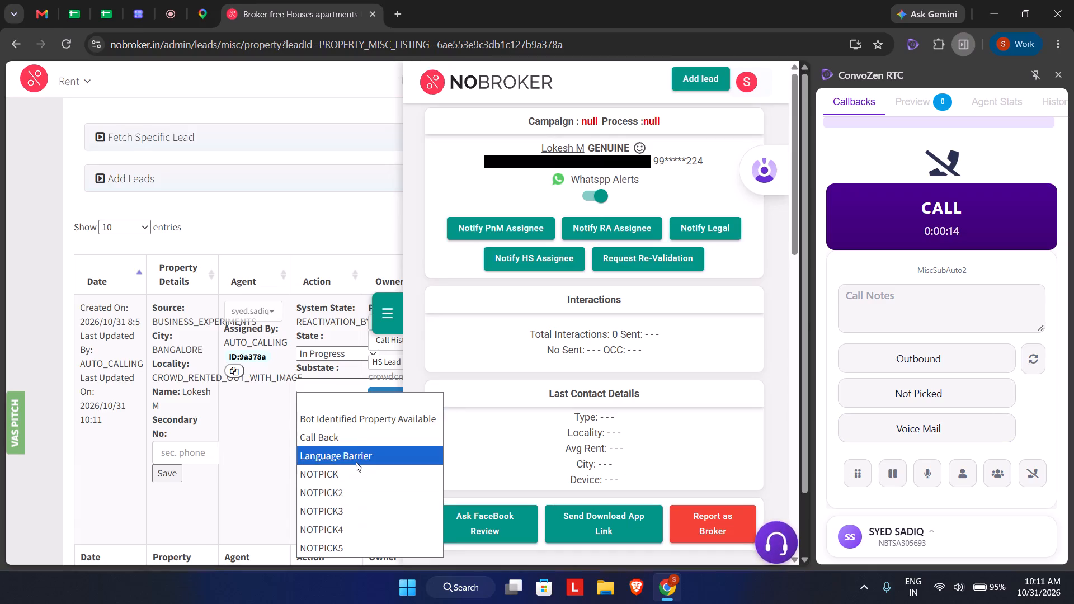
left_click(352, 472)
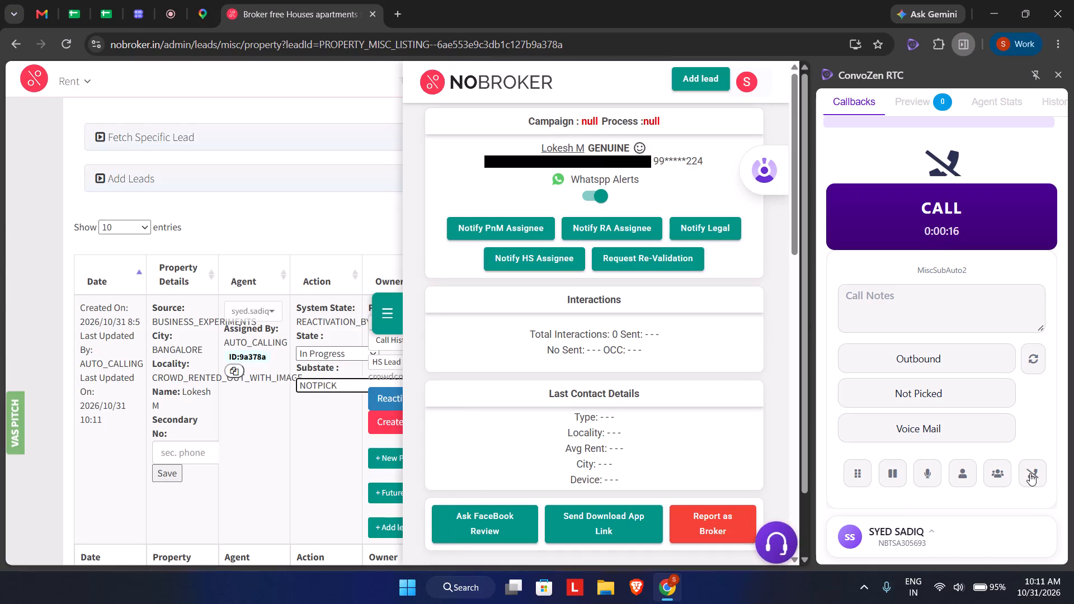
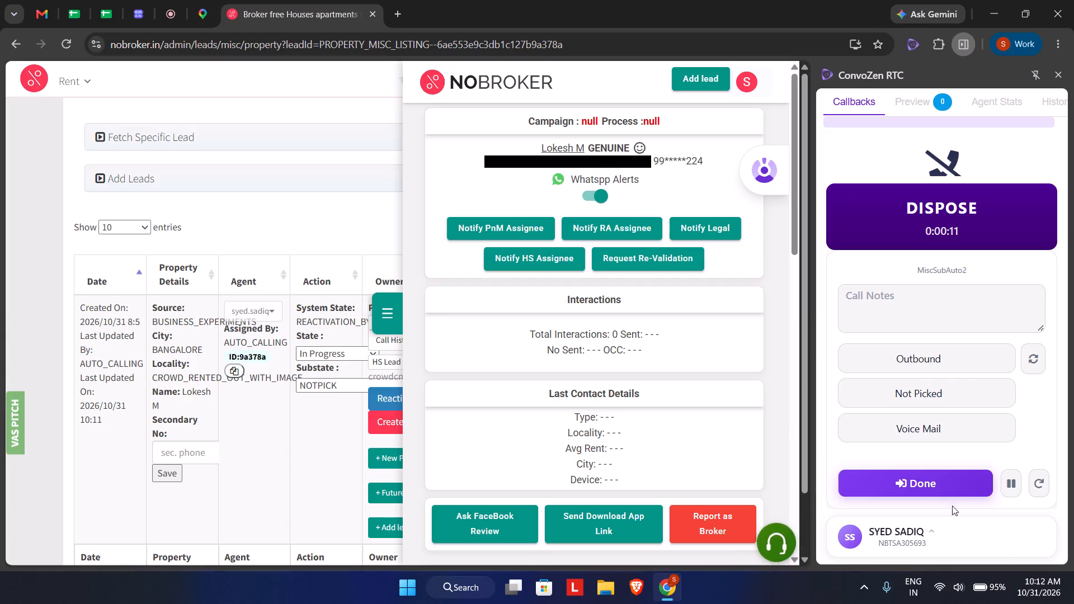
Submit the Outbound, Not Picked, Voice Mail disposition for the ended call.
left_click(897, 479)
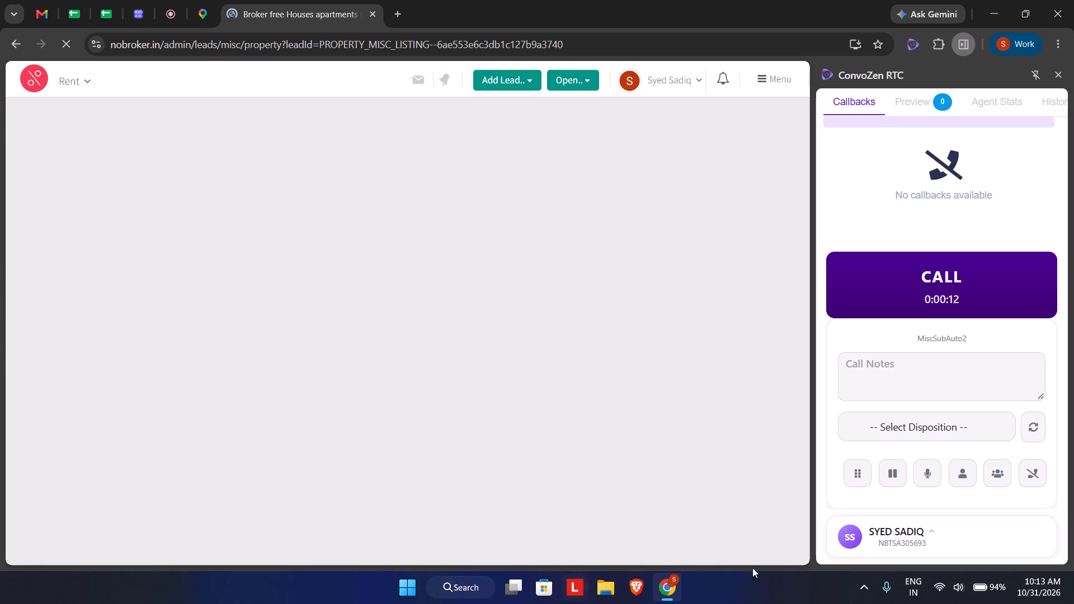
Select the disposition Outbound, Not Picked, Voice Mail for the new ongoing call.
left_click(923, 435)
left_click(896, 484)
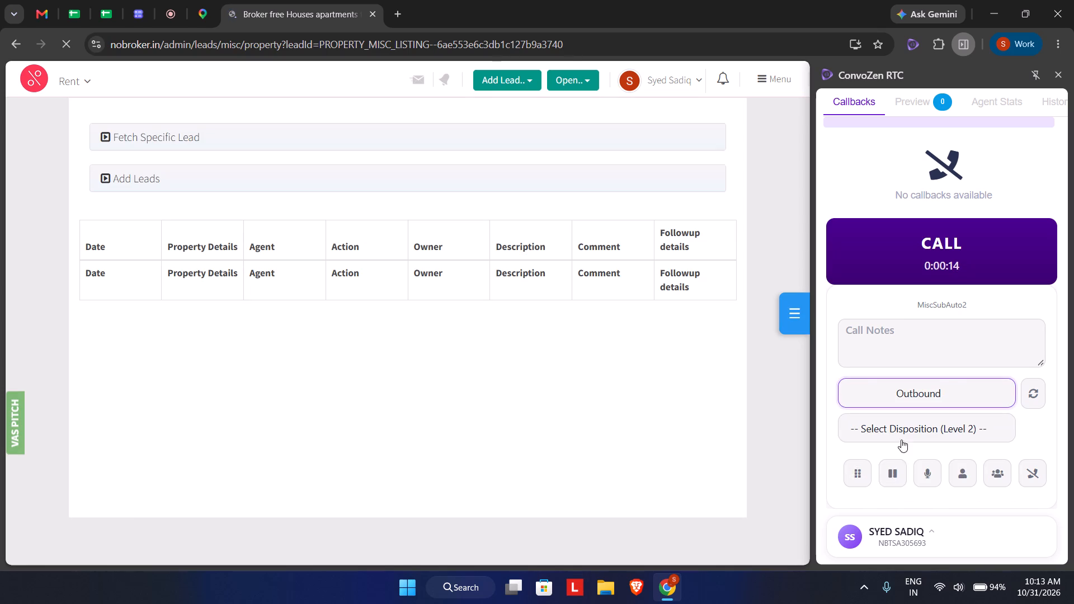
left_click(901, 440)
left_click(890, 466)
left_click(891, 432)
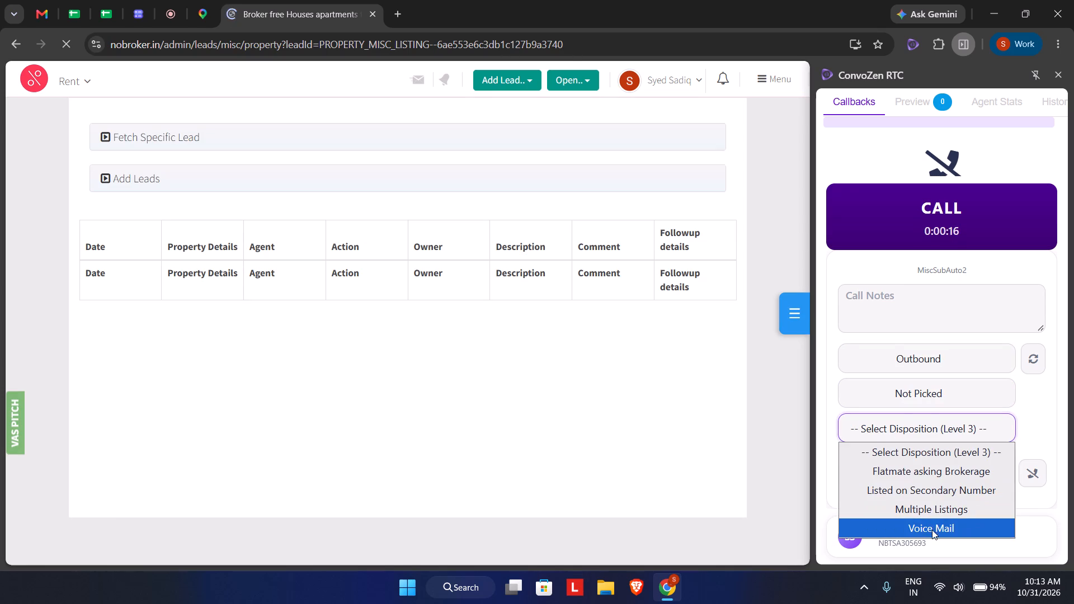
left_click(930, 525)
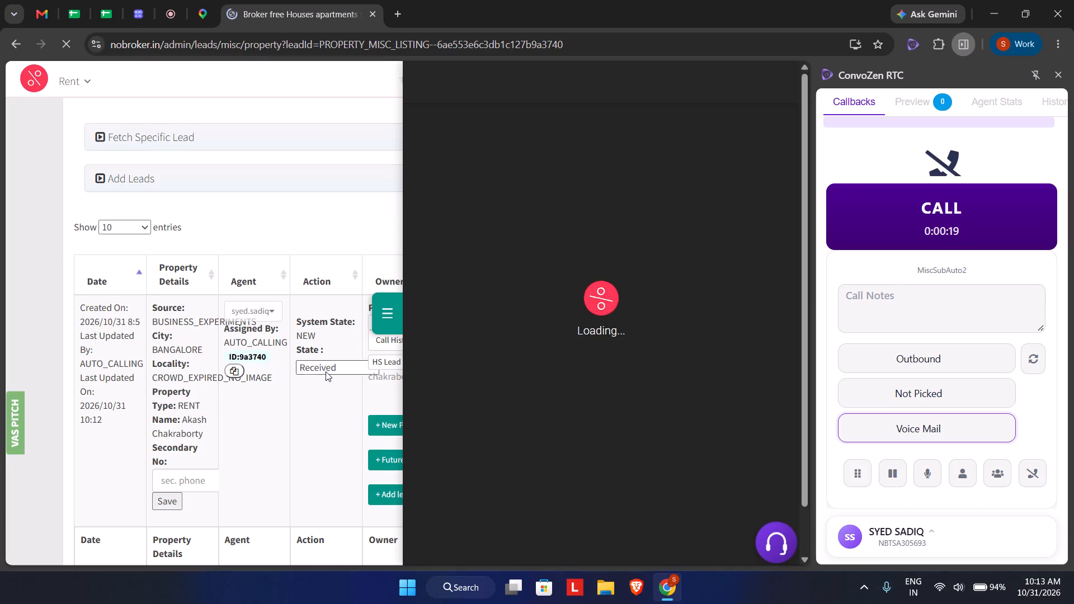
double_click(326, 371)
left_click(328, 367)
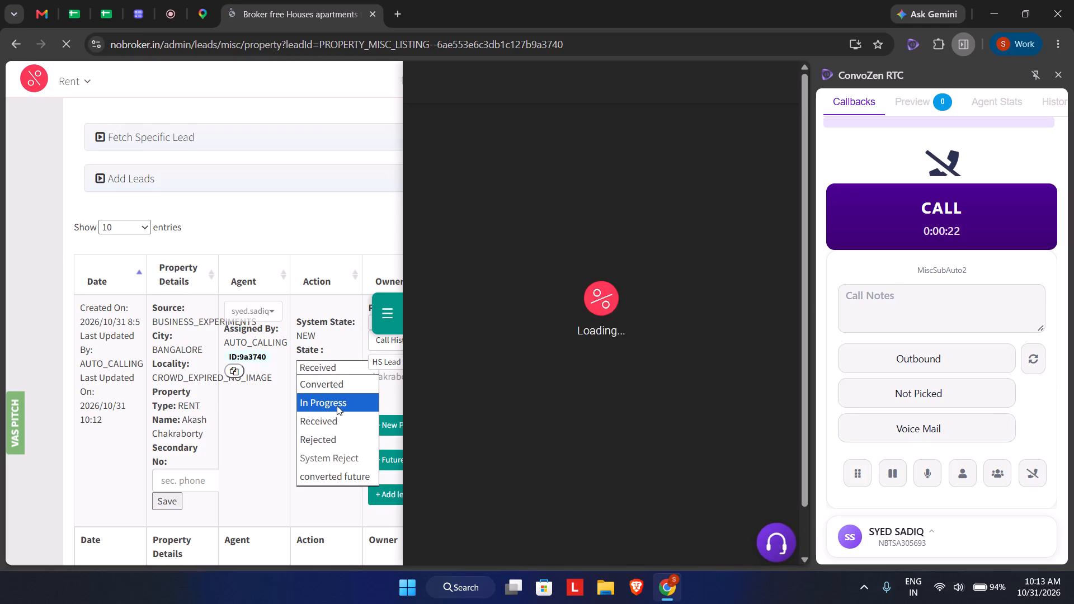
left_click(337, 403)
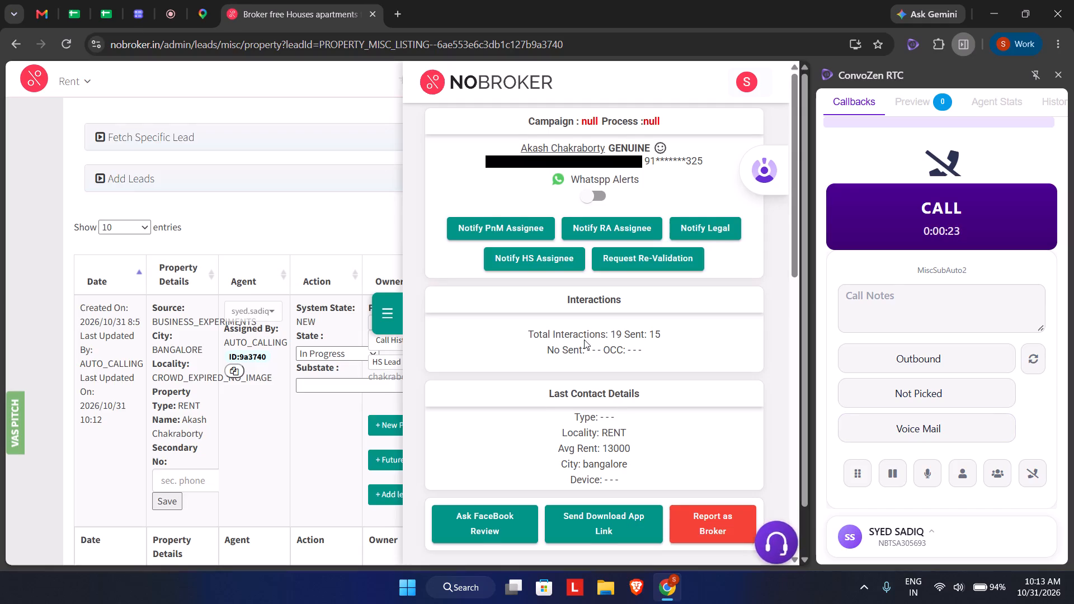
scroll(643, 341, "down", 4)
scroll(643, 341, "up", 3)
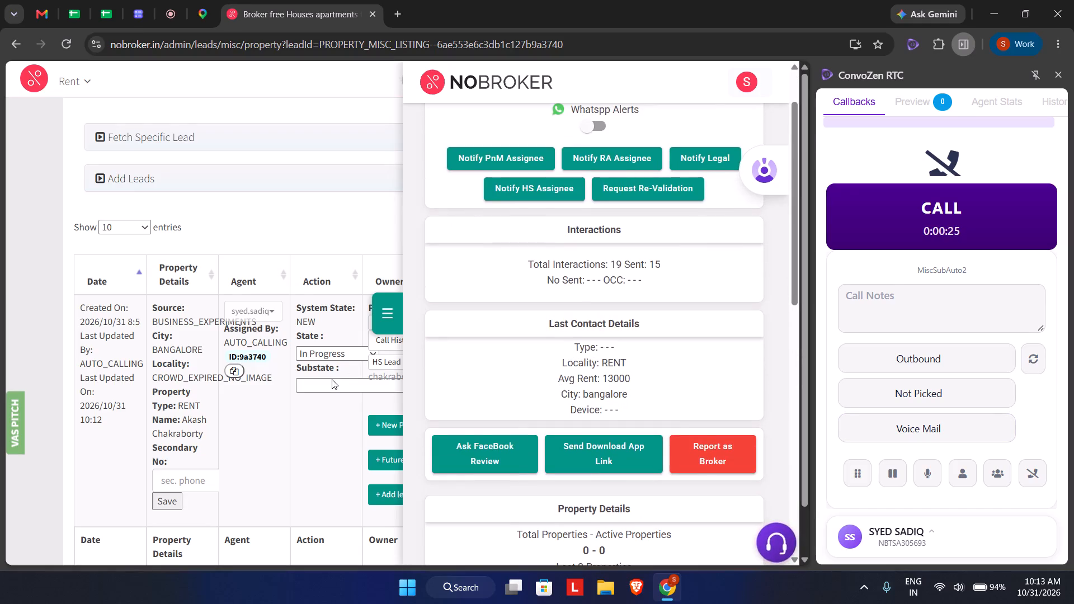
scroll(325, 370, "up", 1)
left_click(326, 385)
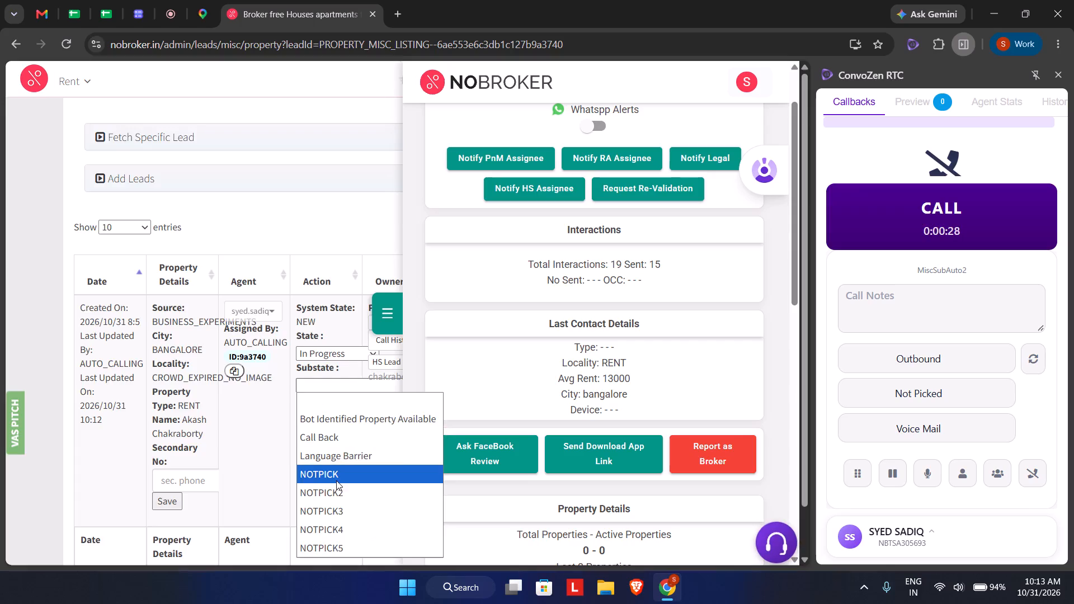
left_click(338, 475)
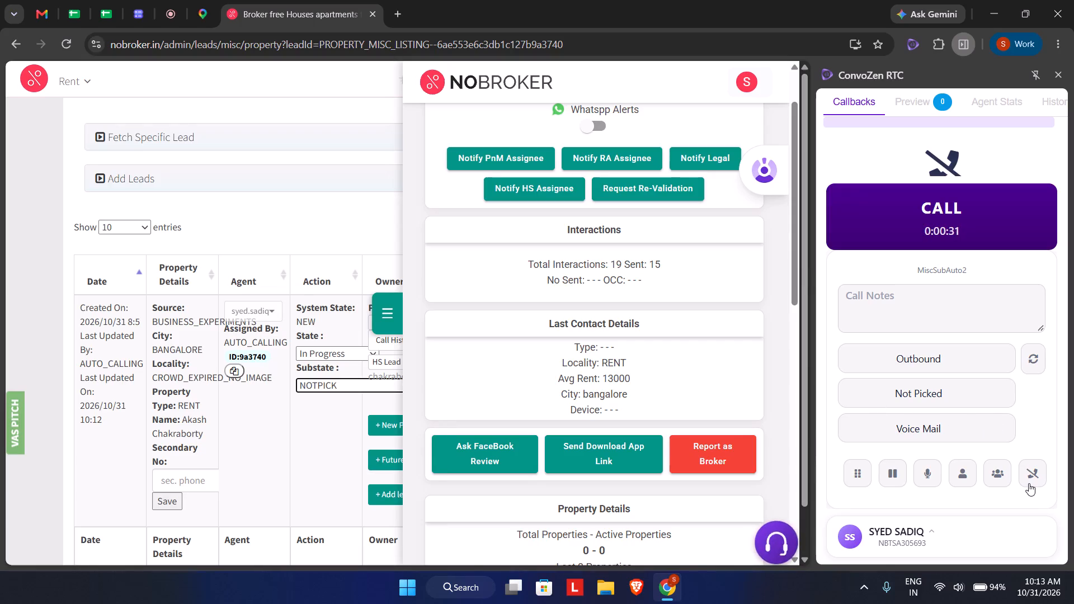
left_click(1024, 482)
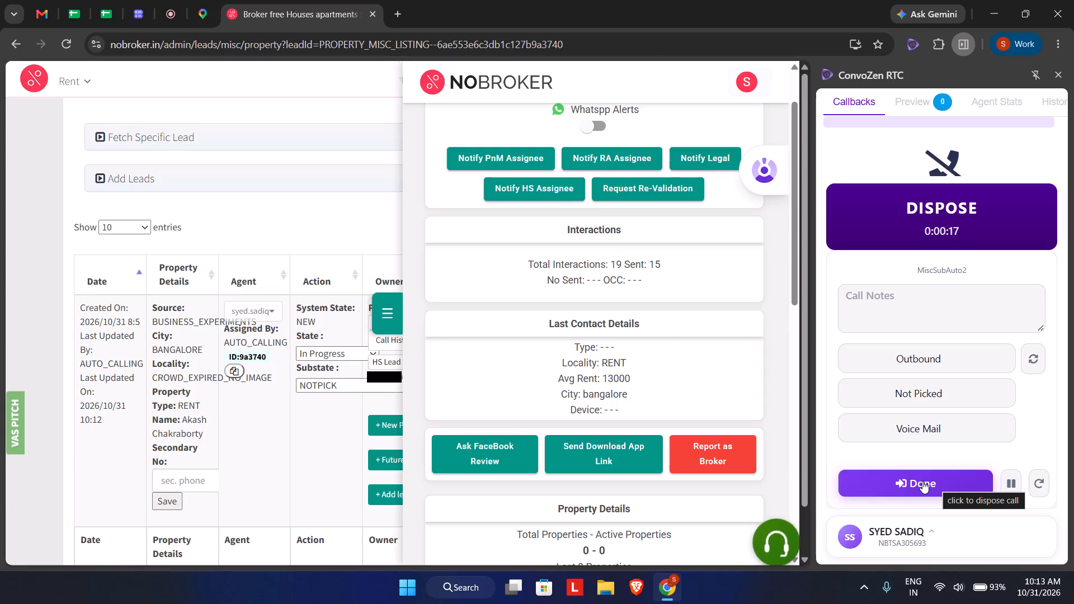
triple_click(922, 481)
double_click(922, 481)
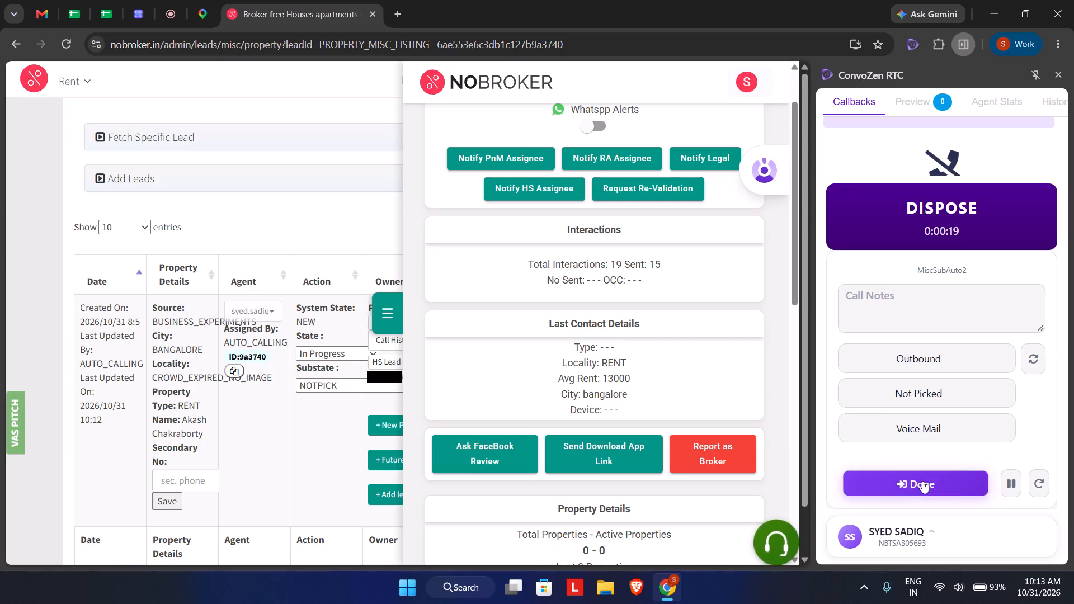
triple_click(922, 481)
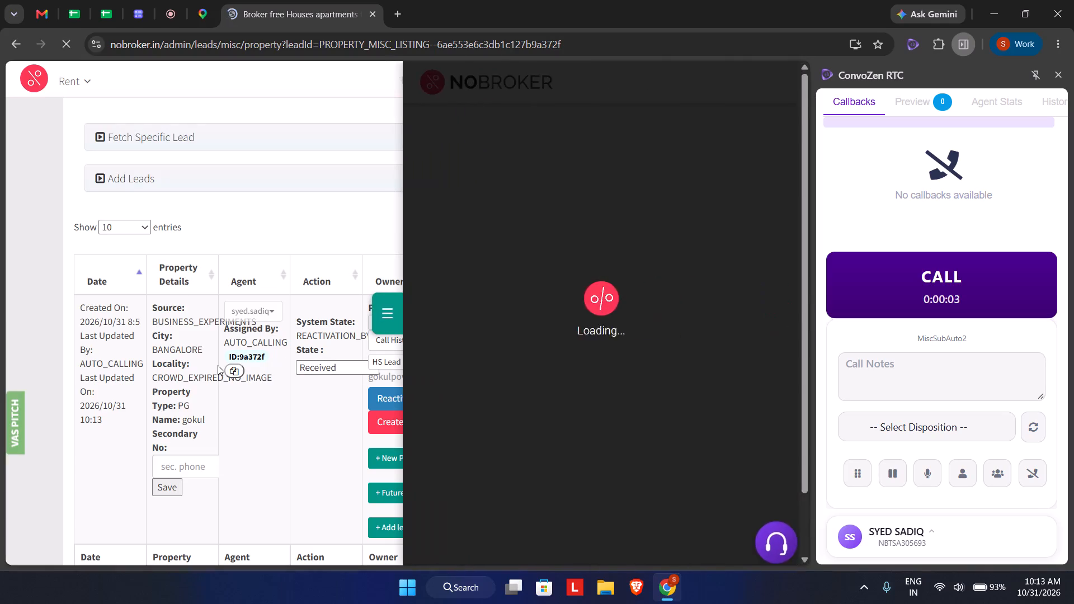
left_click(324, 369)
left_click(324, 399)
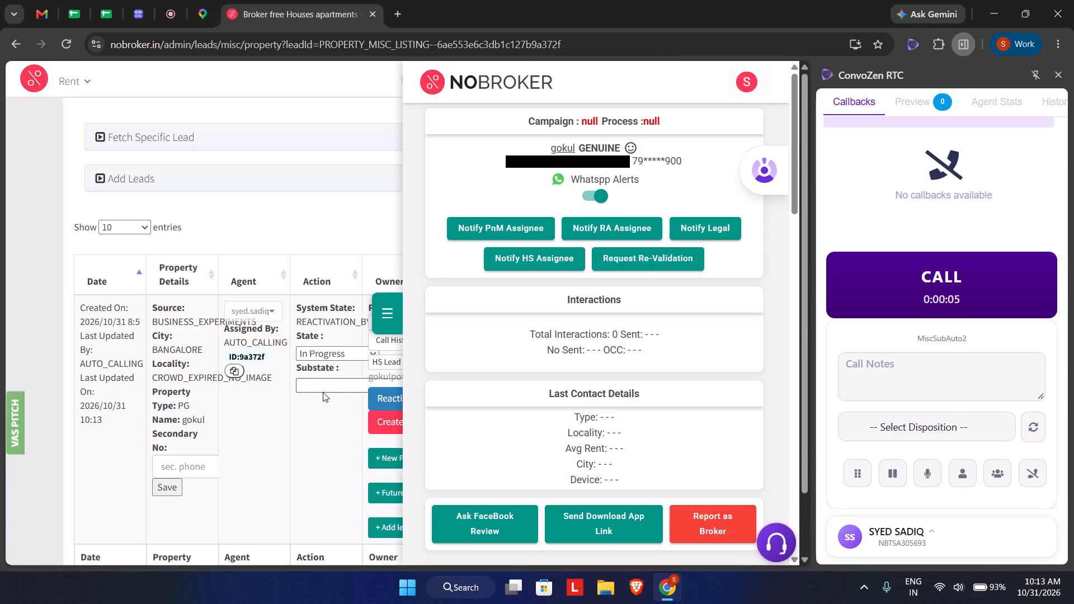
left_click(323, 392)
left_click(375, 469)
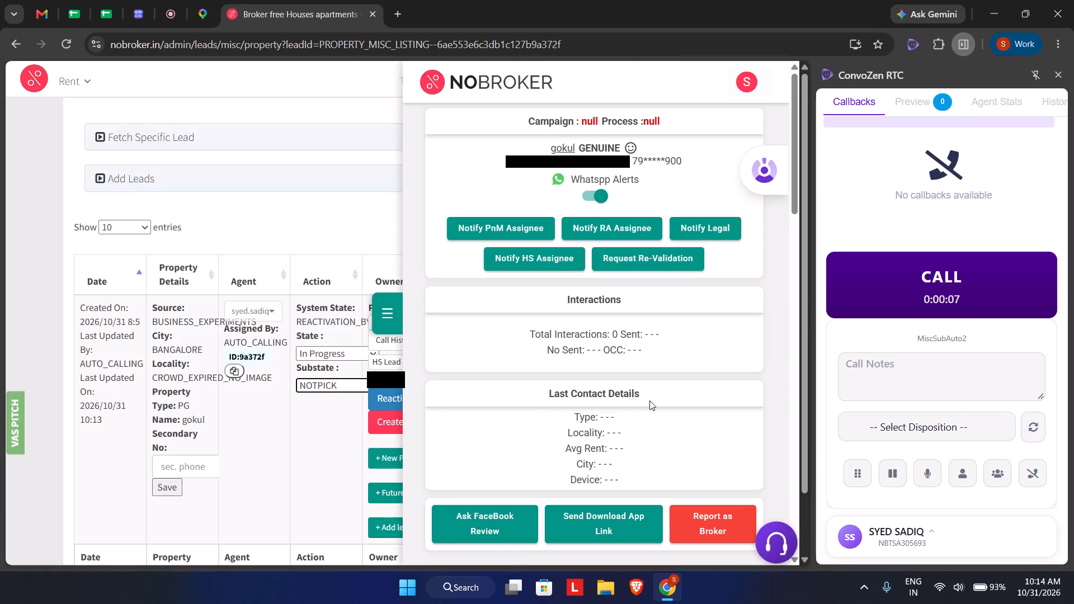
left_click(870, 424)
left_click(920, 482)
left_click(914, 432)
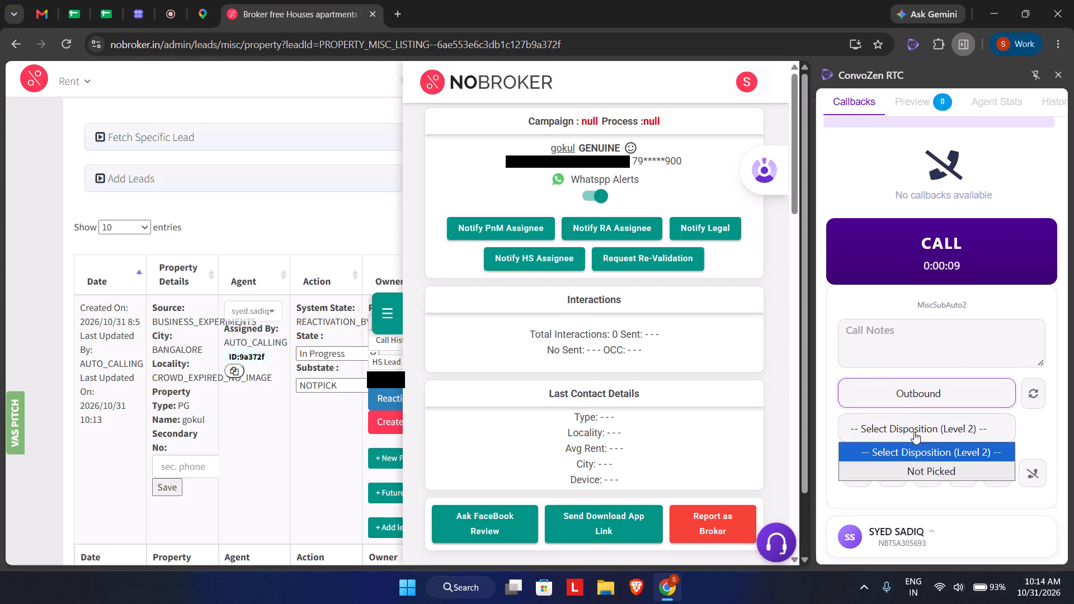
left_click_drag(935, 474, 934, 481)
left_click(928, 466)
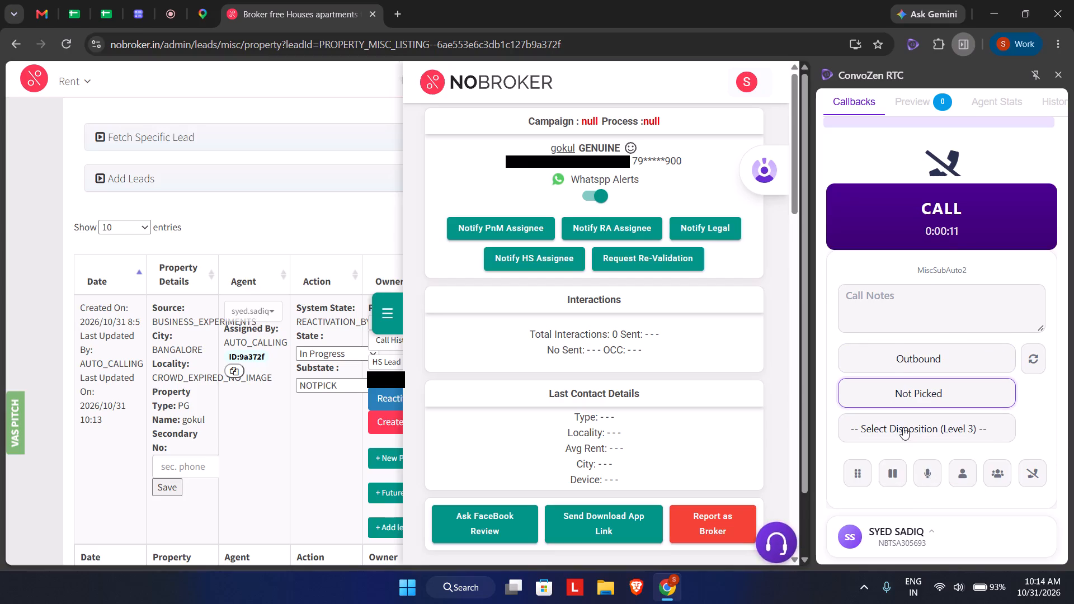
left_click(902, 425)
left_click(943, 523)
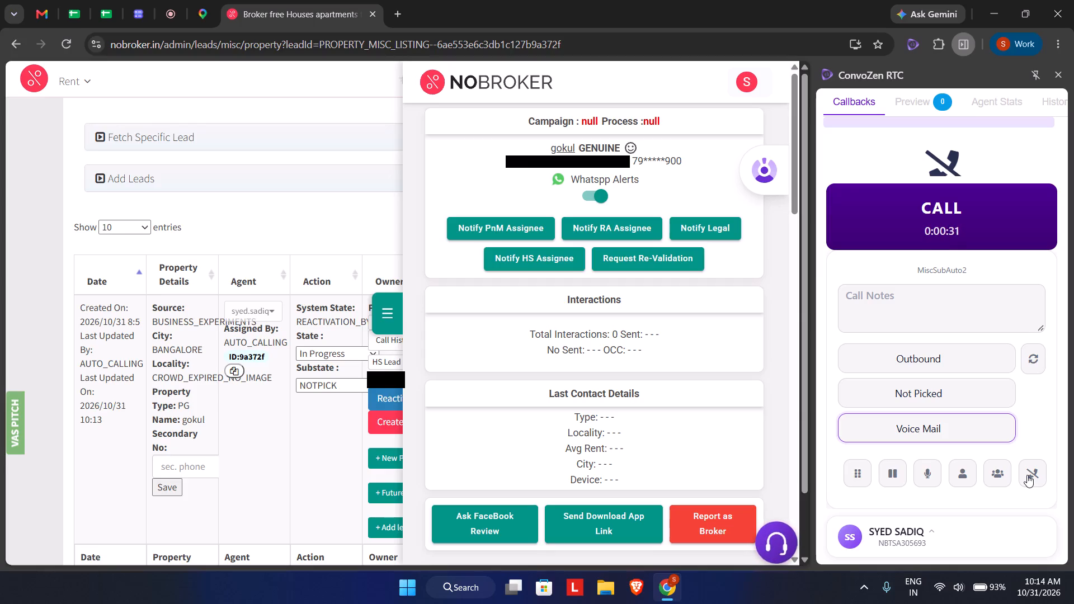
left_click(1027, 475)
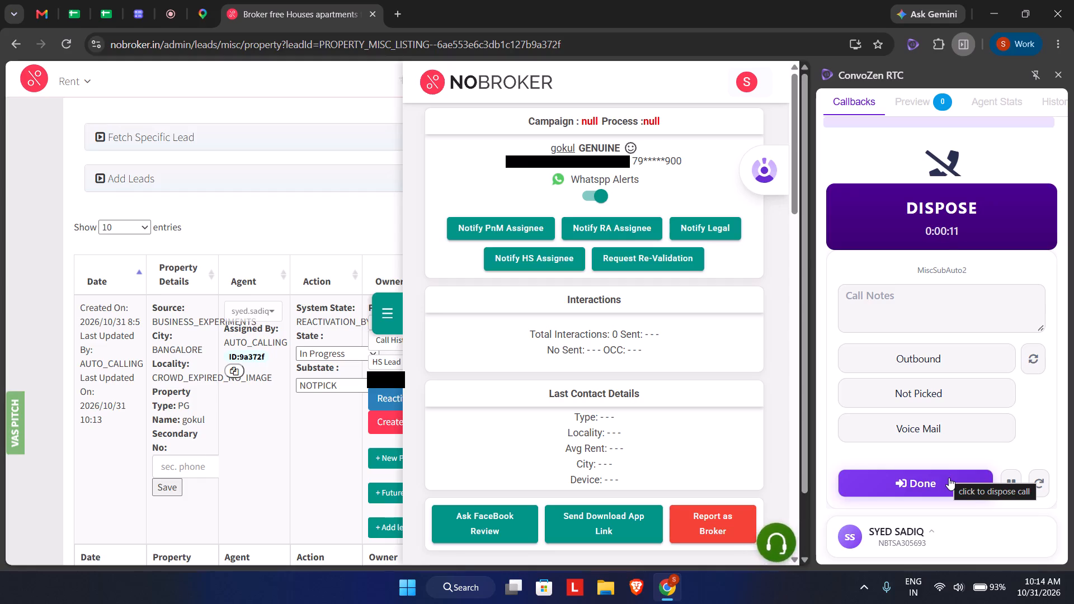
left_click(949, 478)
left_click_drag(949, 478, 963, 505)
double_click(963, 505)
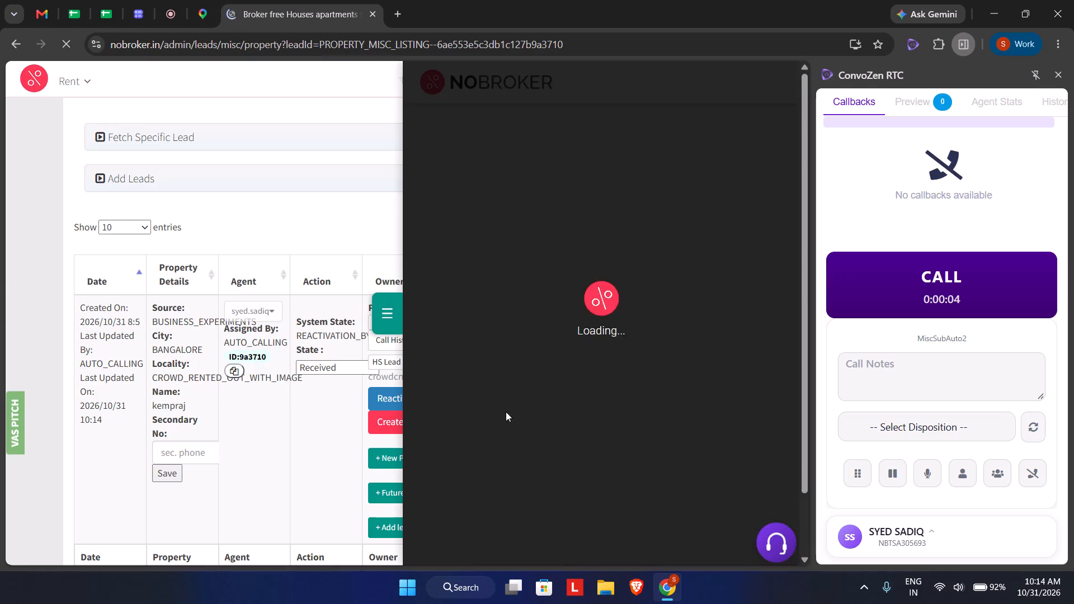
scroll(580, 399, "down", 4)
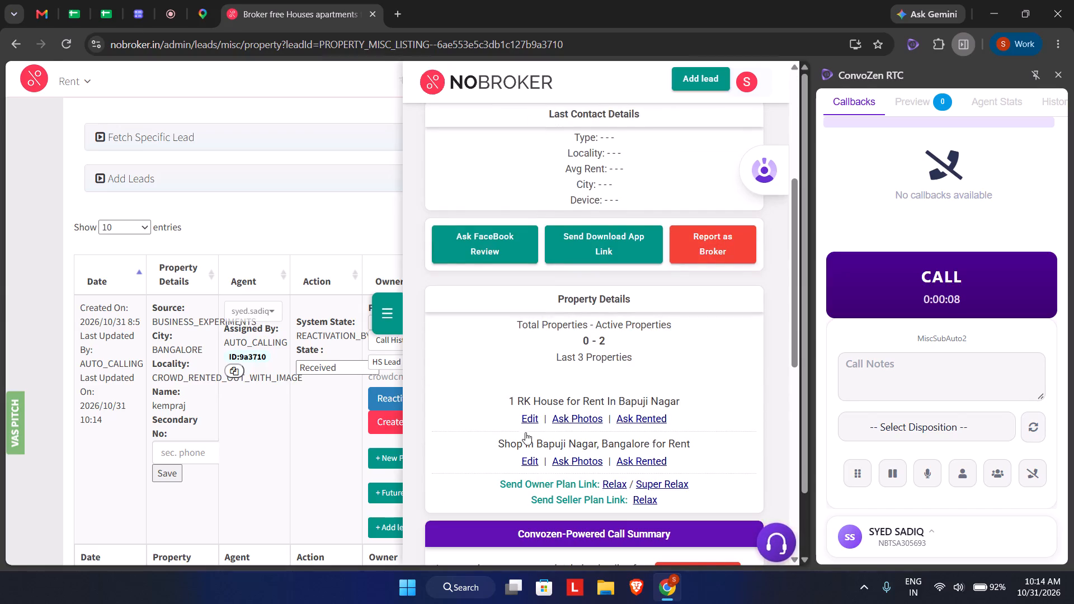
left_click(309, 359)
left_click(313, 369)
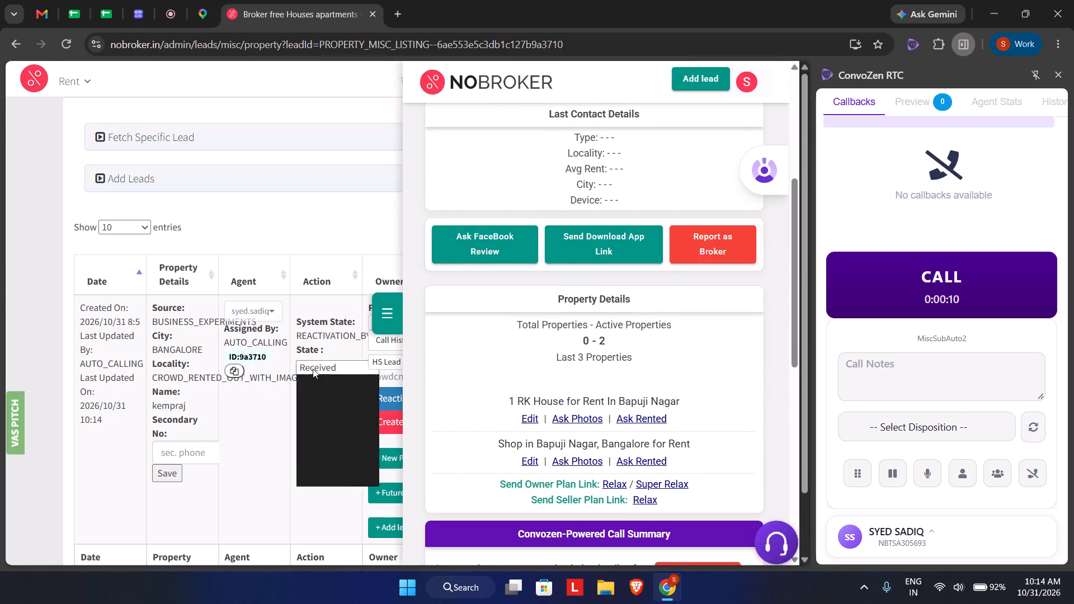
left_click(324, 438)
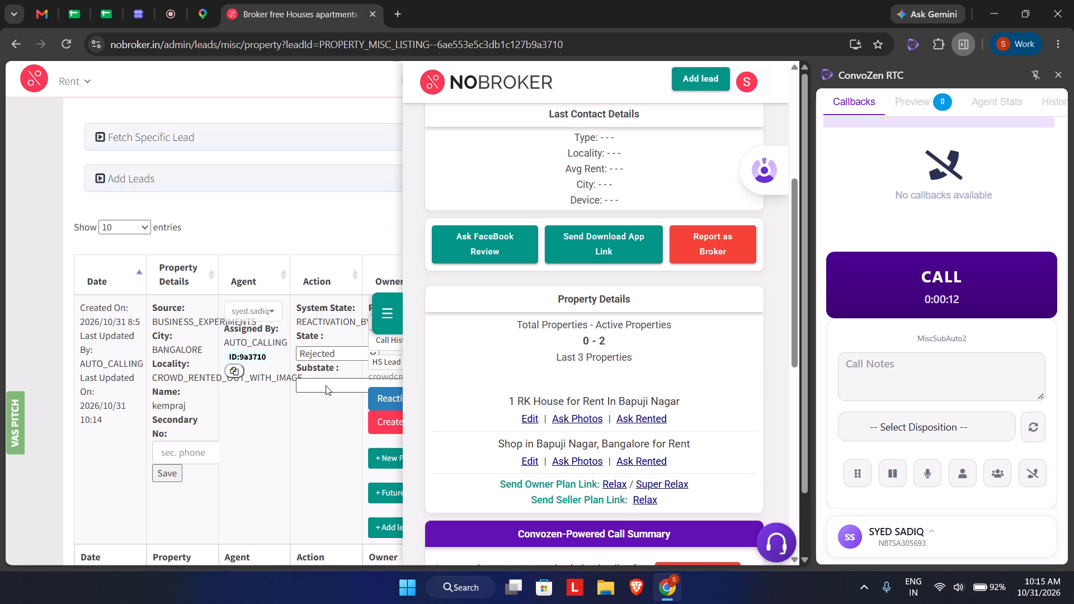
double_click(326, 385)
left_click(325, 385)
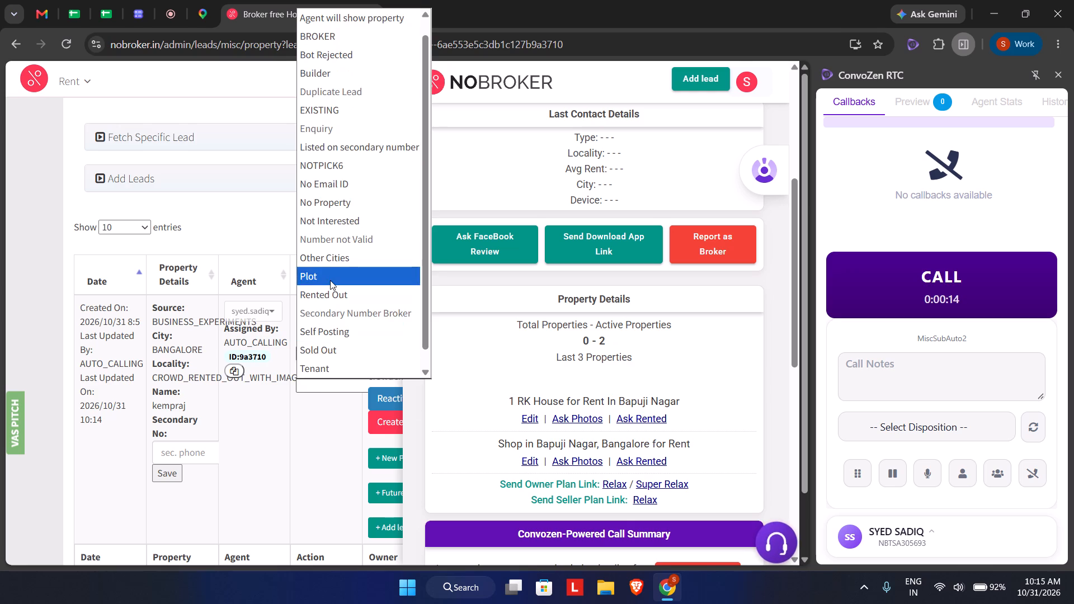
left_click(326, 290)
left_click(920, 423)
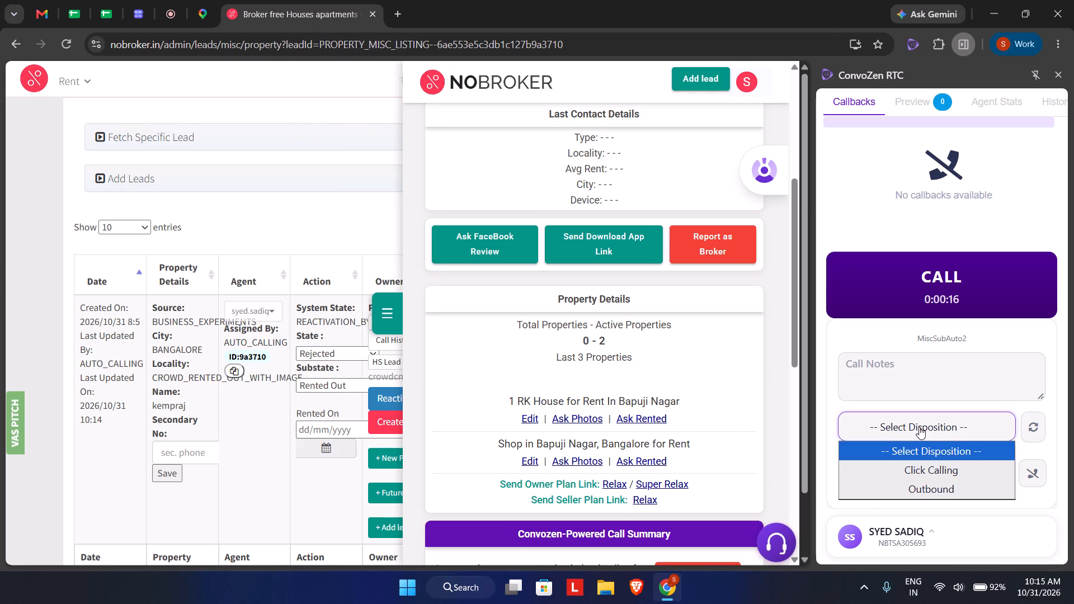
left_click(912, 463)
left_click_drag(907, 418, 902, 427)
left_click(907, 525)
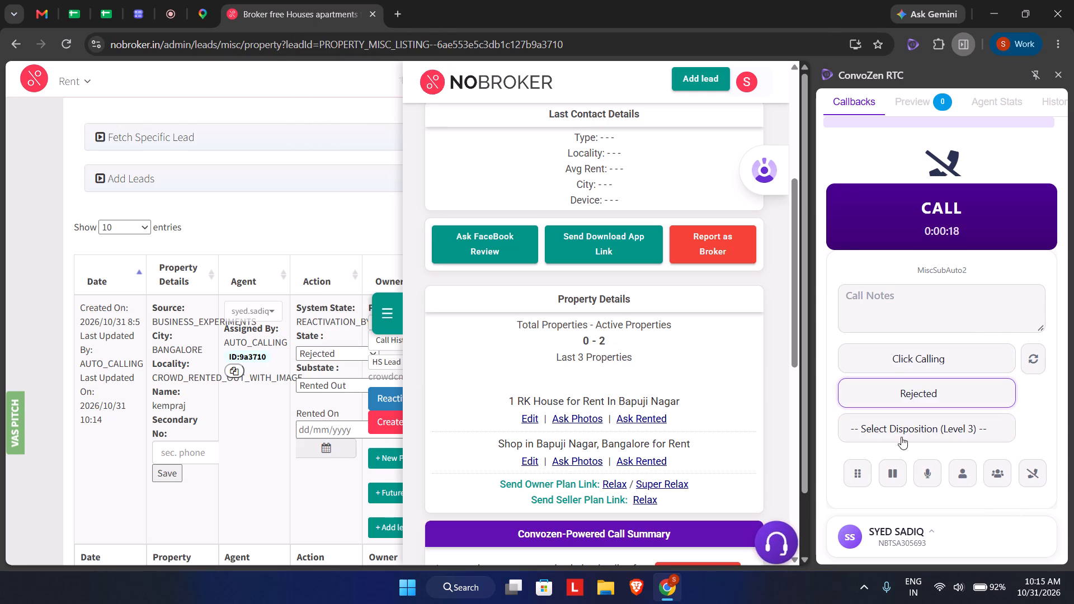
left_click(899, 426)
left_click(904, 383)
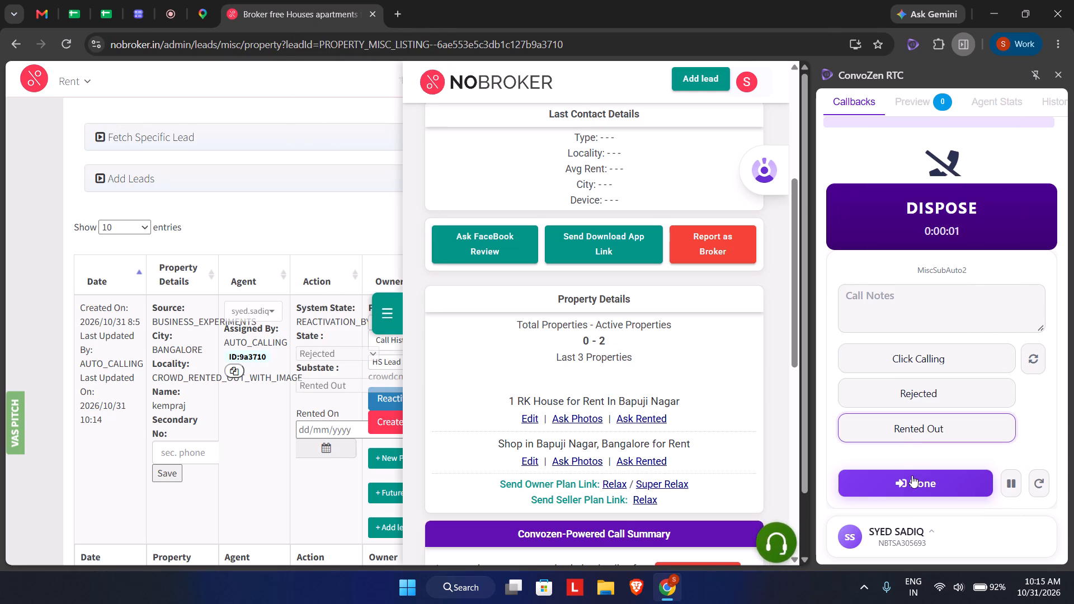
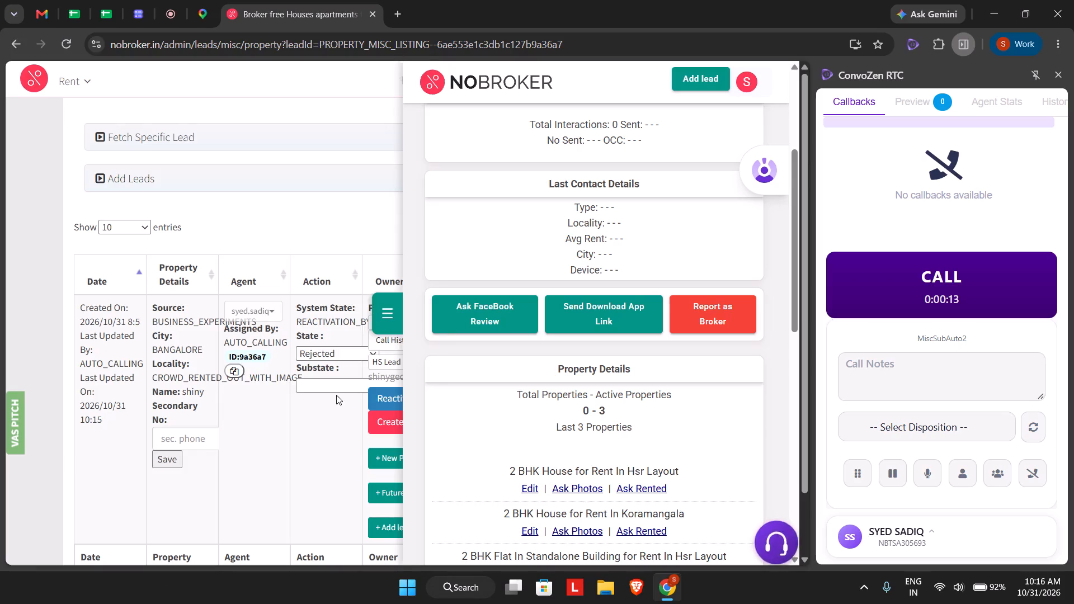
double_click(338, 385)
left_click(321, 389)
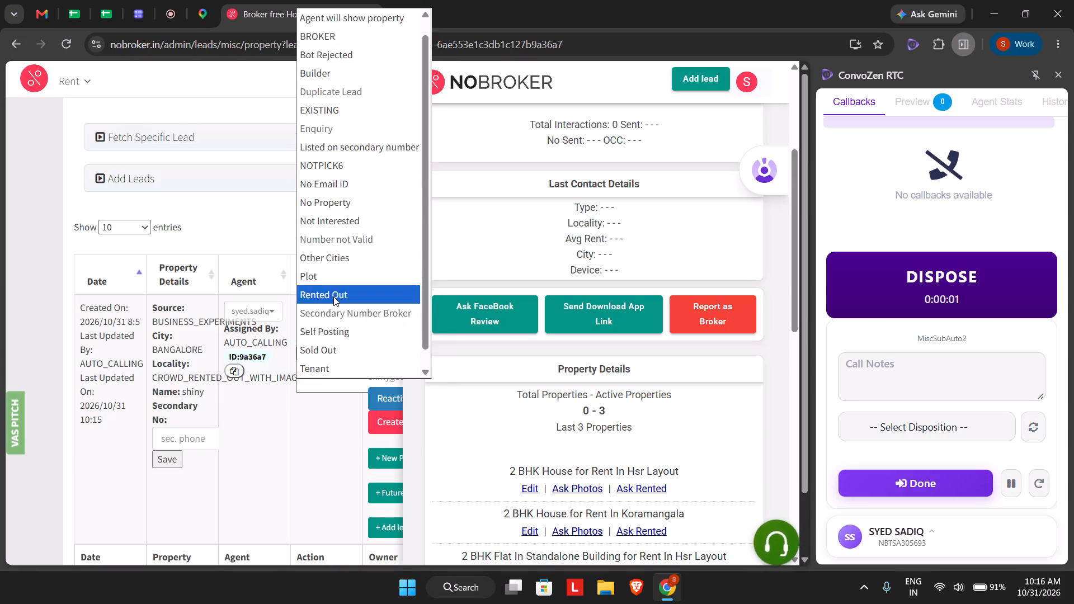
left_click(333, 296)
left_click(907, 422)
left_click(912, 474)
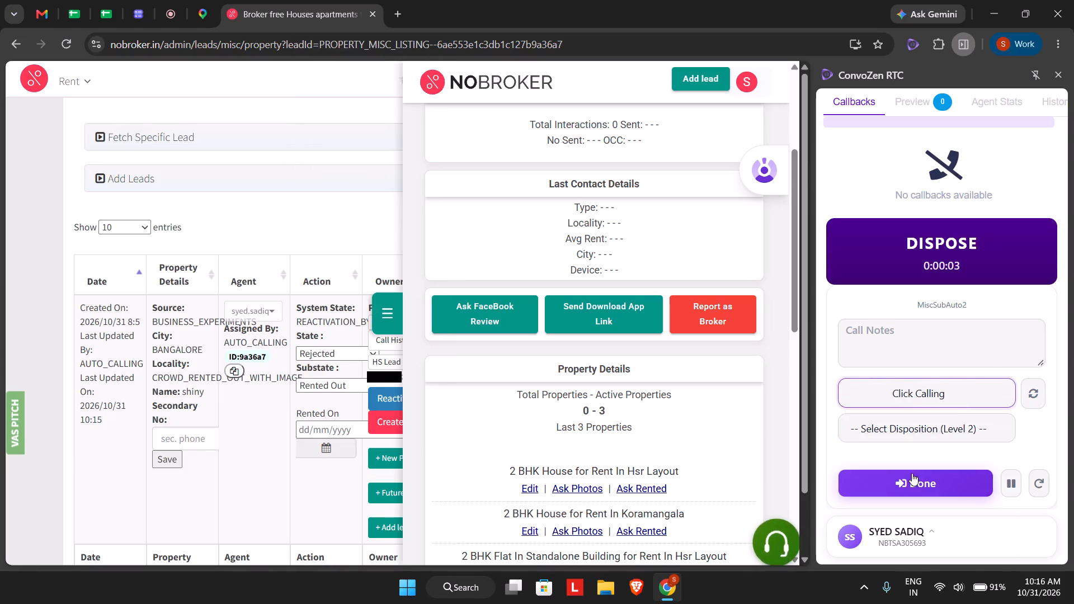
left_click(910, 432)
left_click(924, 531)
left_click(901, 440)
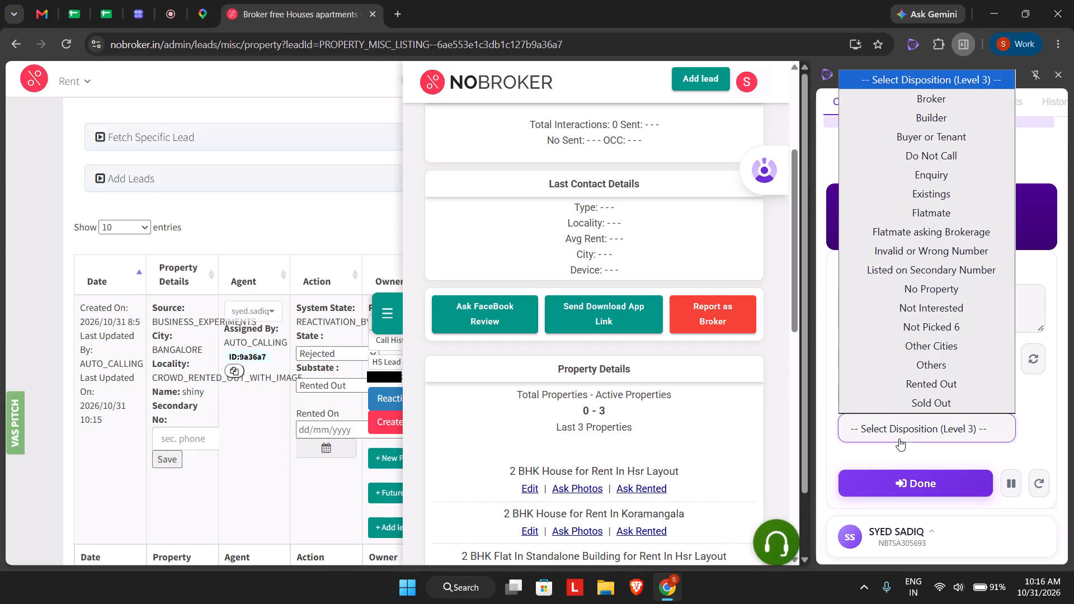
left_click(901, 391)
left_click(913, 492)
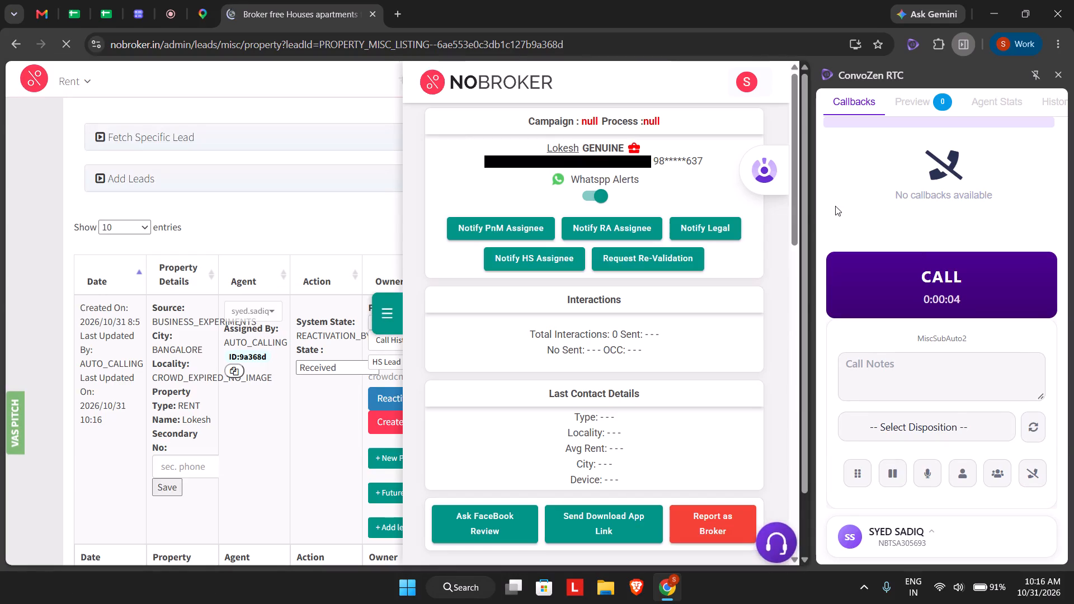
scroll(666, 418, "down", 3)
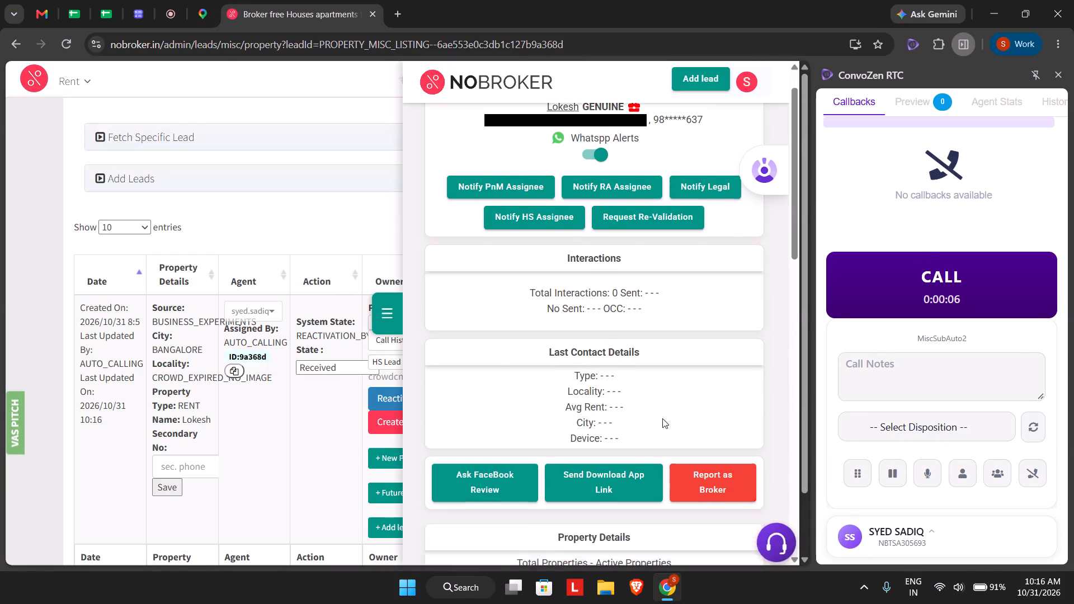
scroll(653, 426, "down", 1)
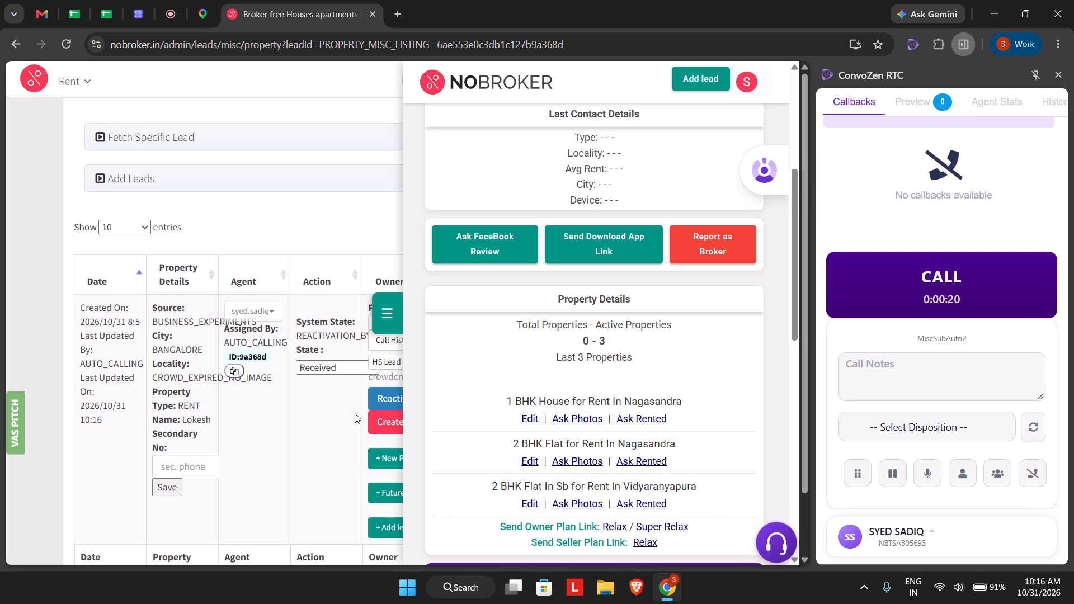
left_click(320, 367)
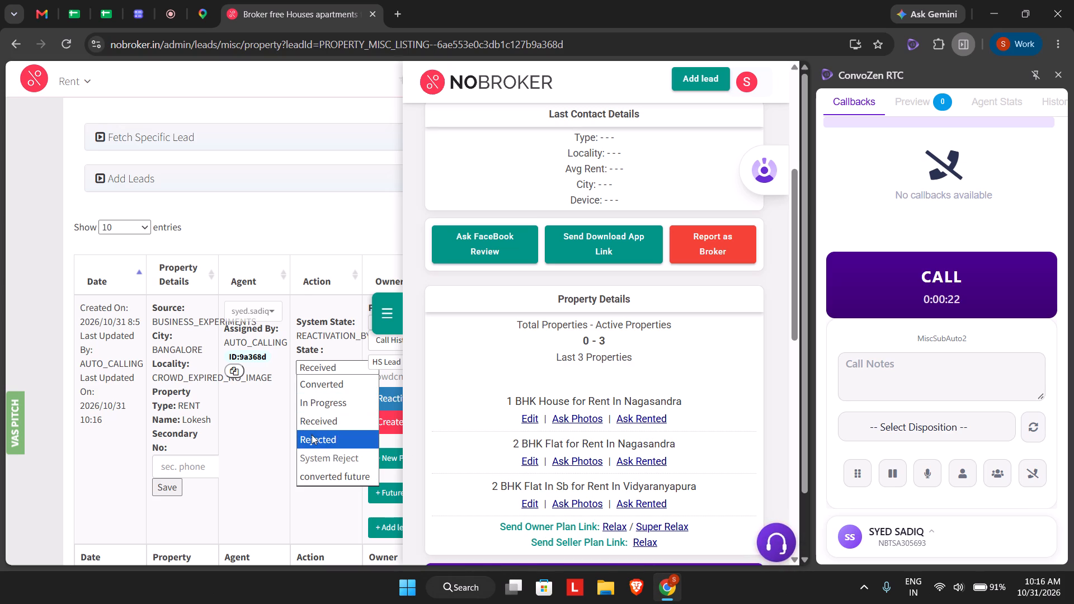
left_click(312, 435)
left_click(322, 383)
left_click(322, 287)
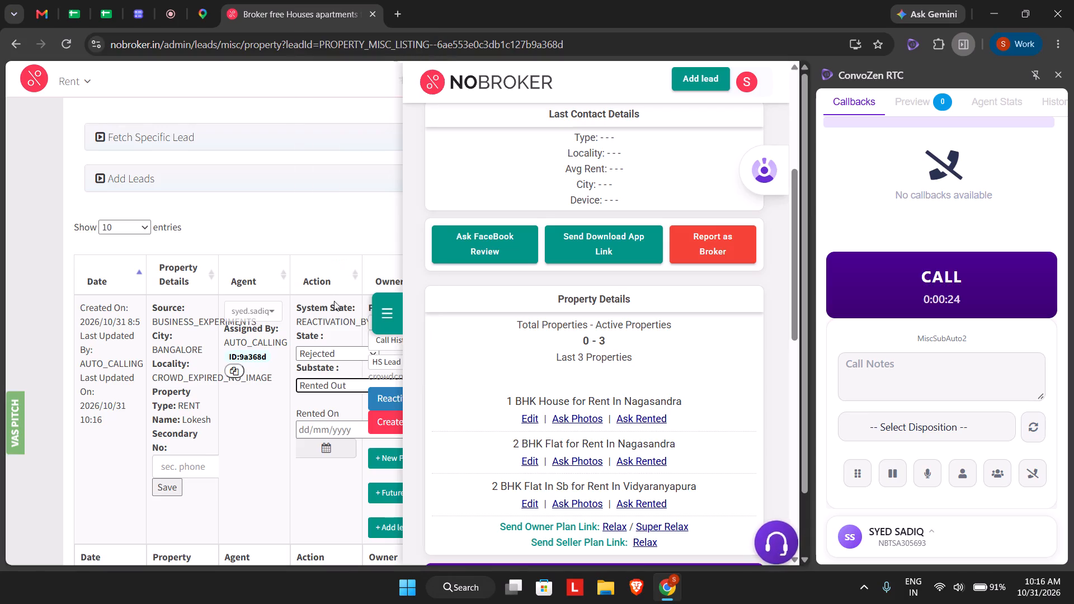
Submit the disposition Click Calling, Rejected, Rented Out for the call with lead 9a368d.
left_click(918, 416)
left_click(931, 472)
left_click(927, 419)
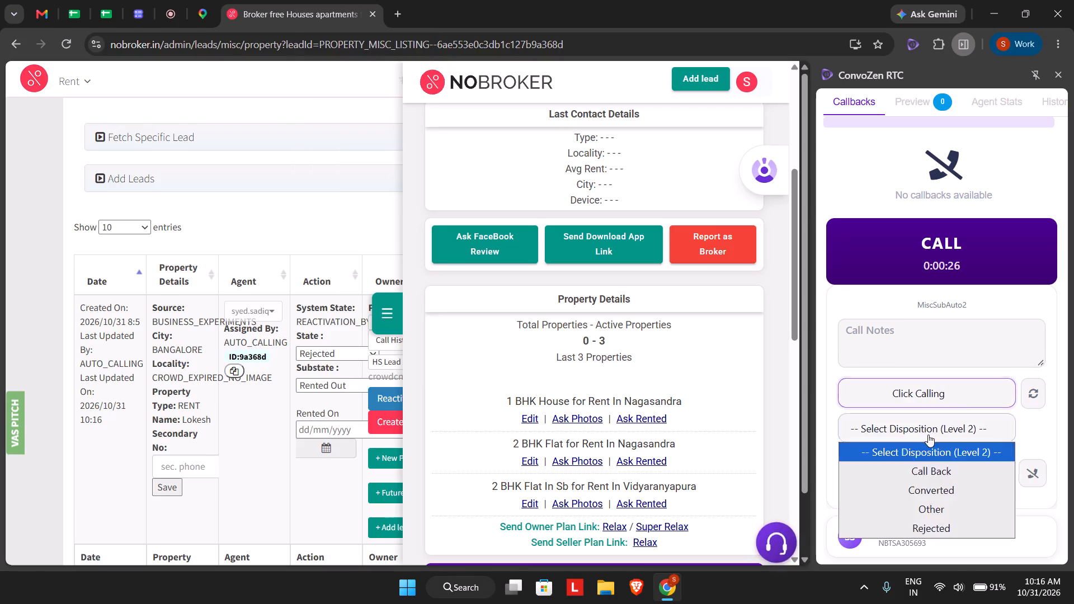
left_click(941, 531)
left_click(929, 418)
left_click(925, 384)
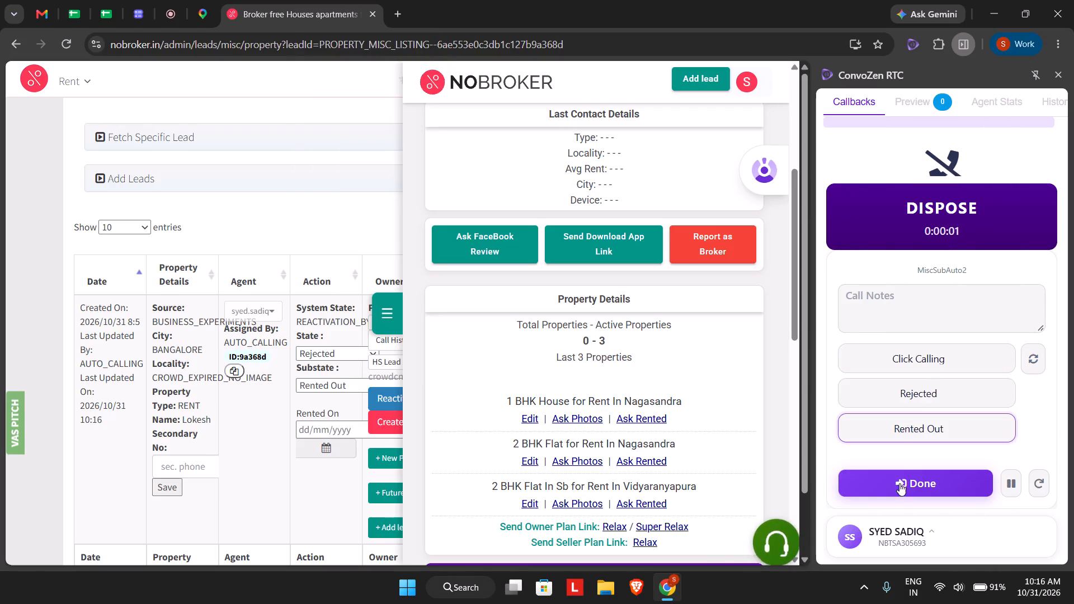
left_click(888, 487)
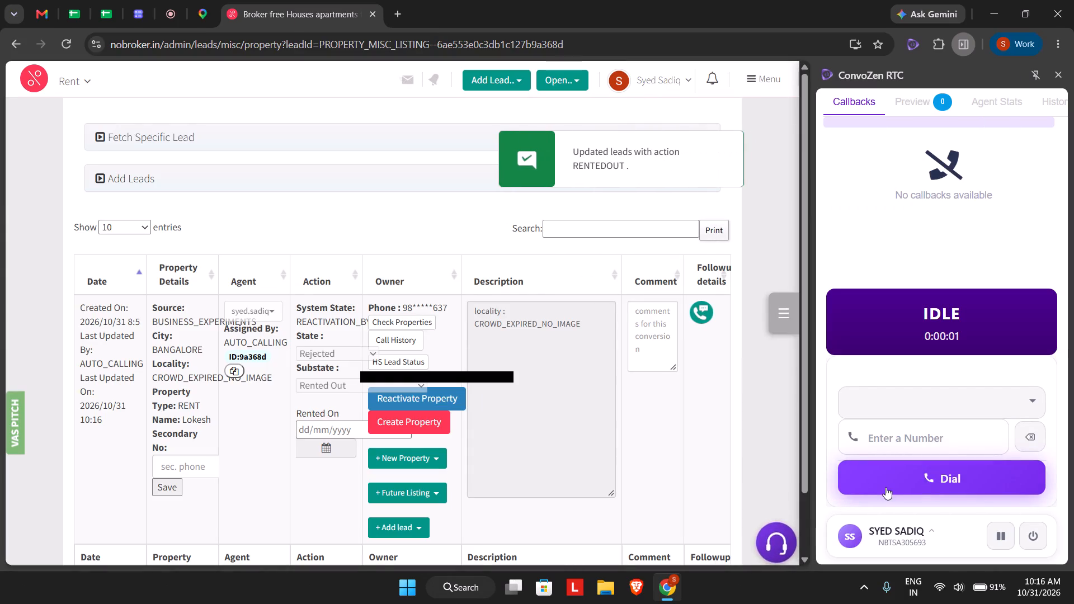
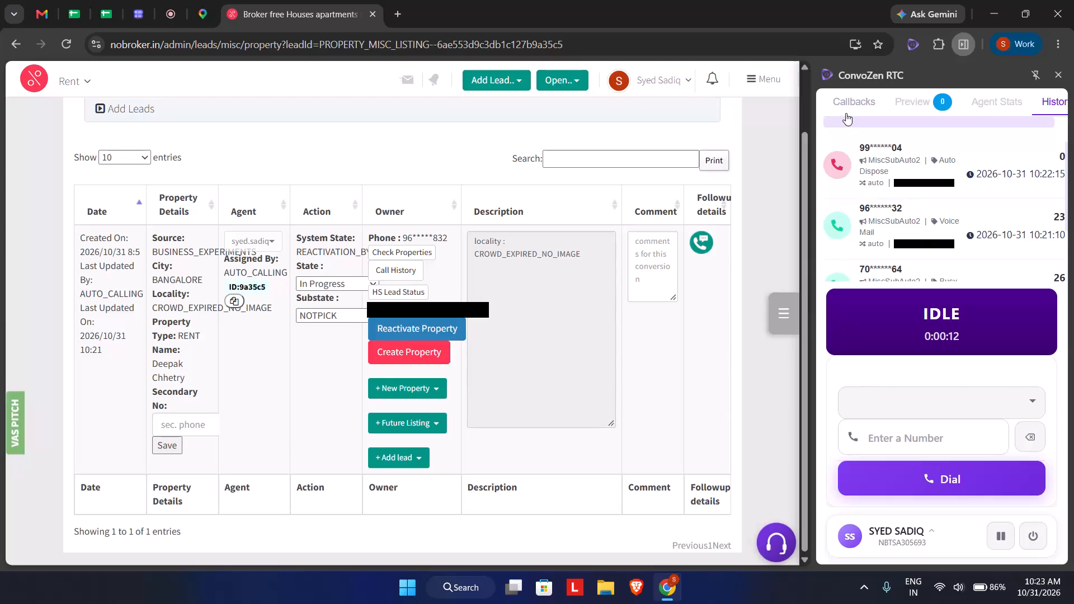
Switch the calling extension from the call history to the callbacks list to check for pending callbacks.
double_click(846, 113)
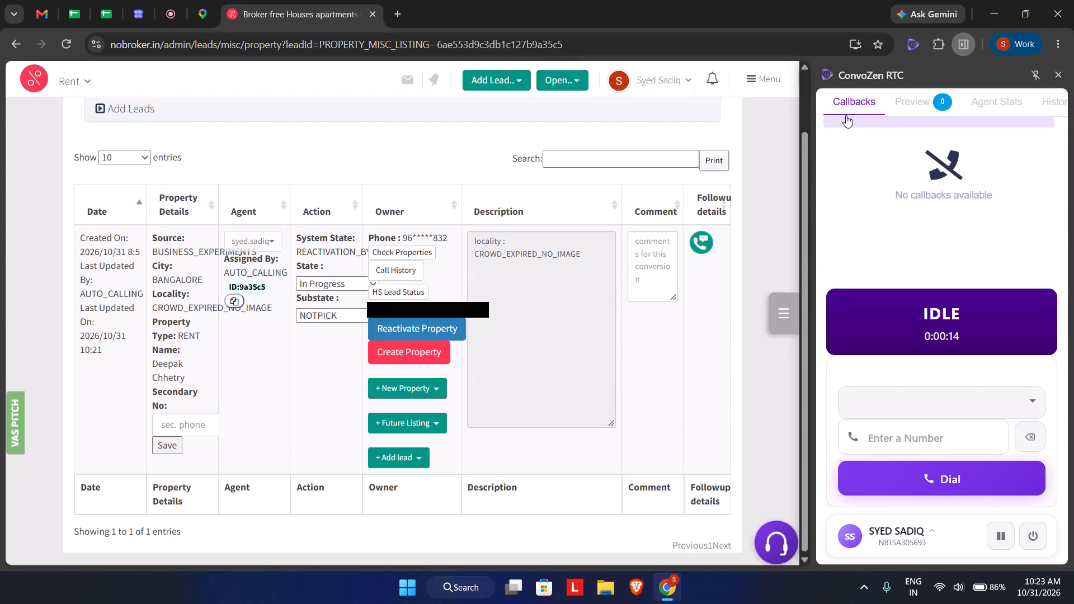
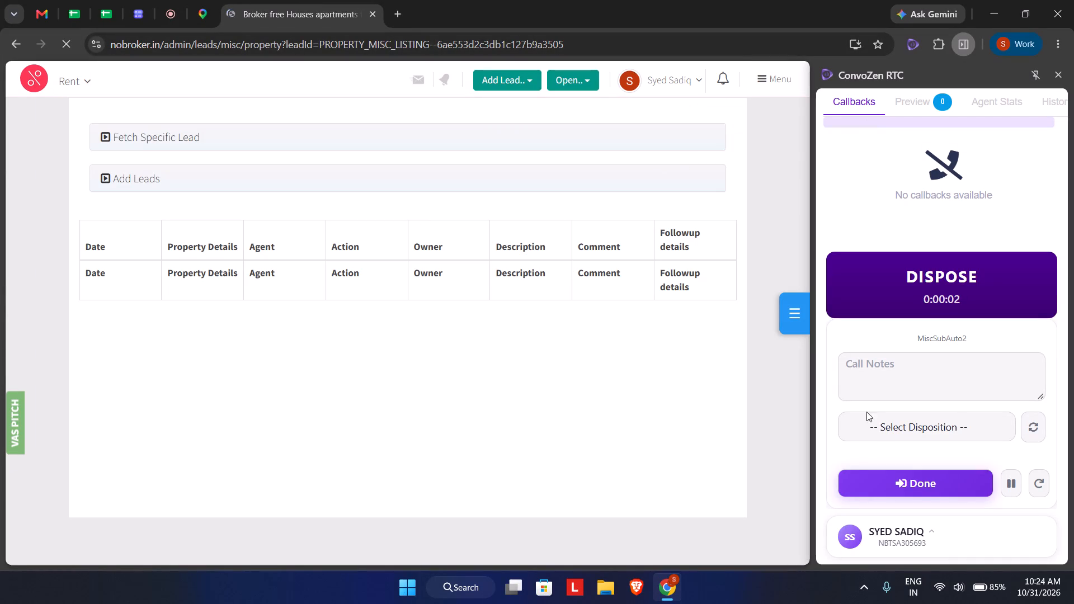
Set the ended call's disposition to Click Calling, with Other at level 2 and Auto Dispose at level 3.
left_click(892, 423)
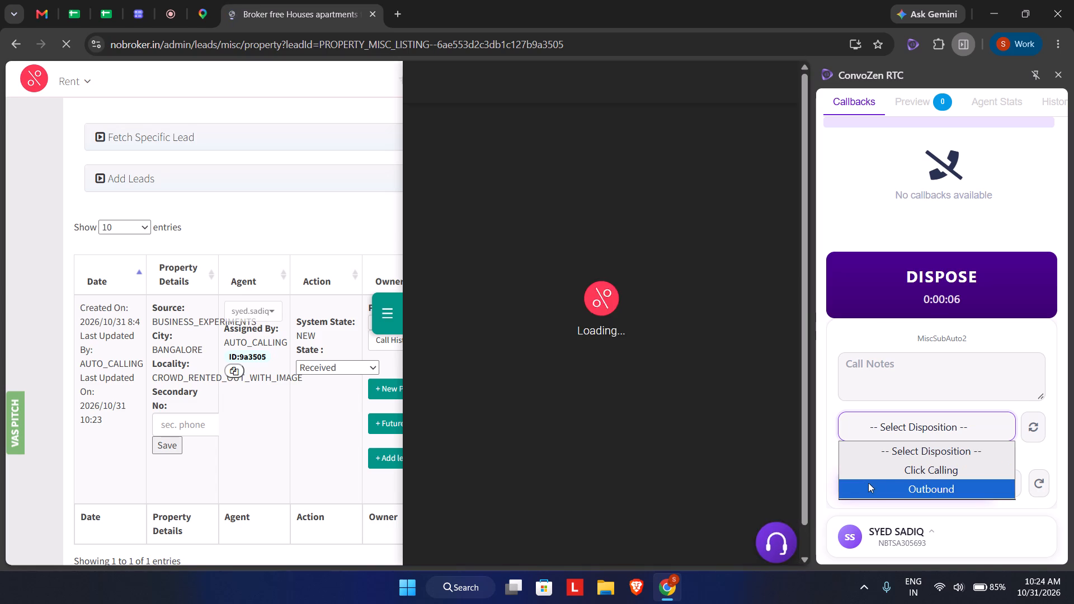
left_click(918, 471)
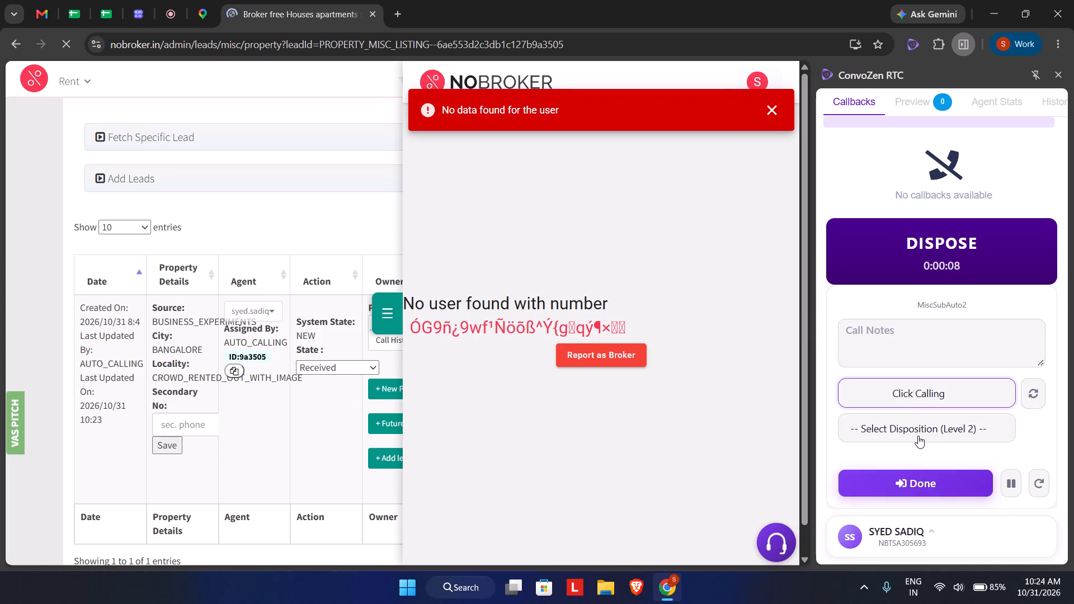
left_click(918, 435)
left_click(944, 506)
left_click(902, 432)
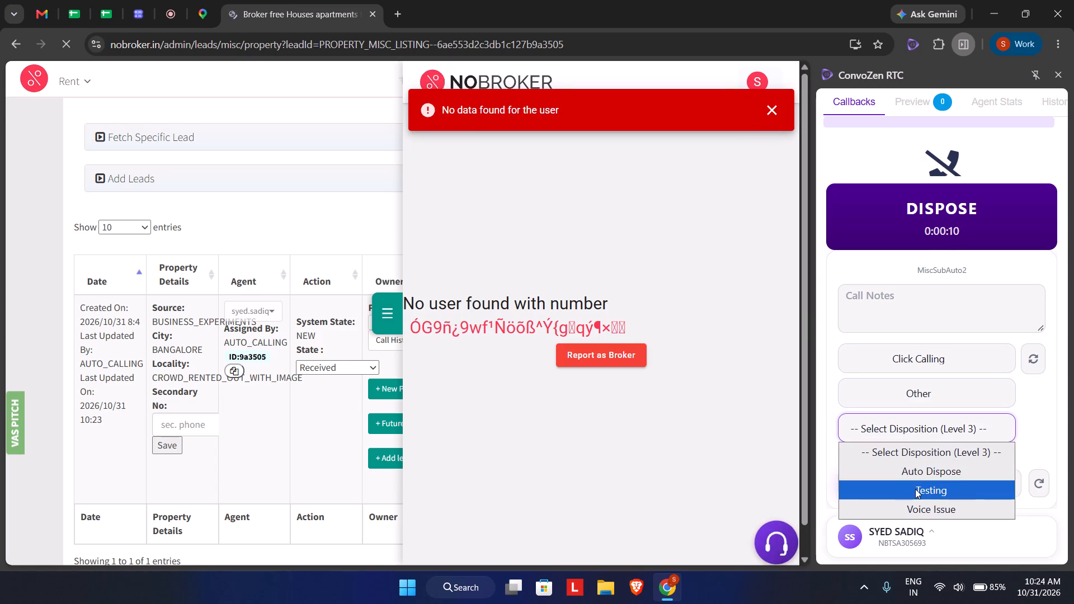
left_click(910, 465)
Set the lead's state to In Progress and its substate to NOTPICK.
left_click(335, 368)
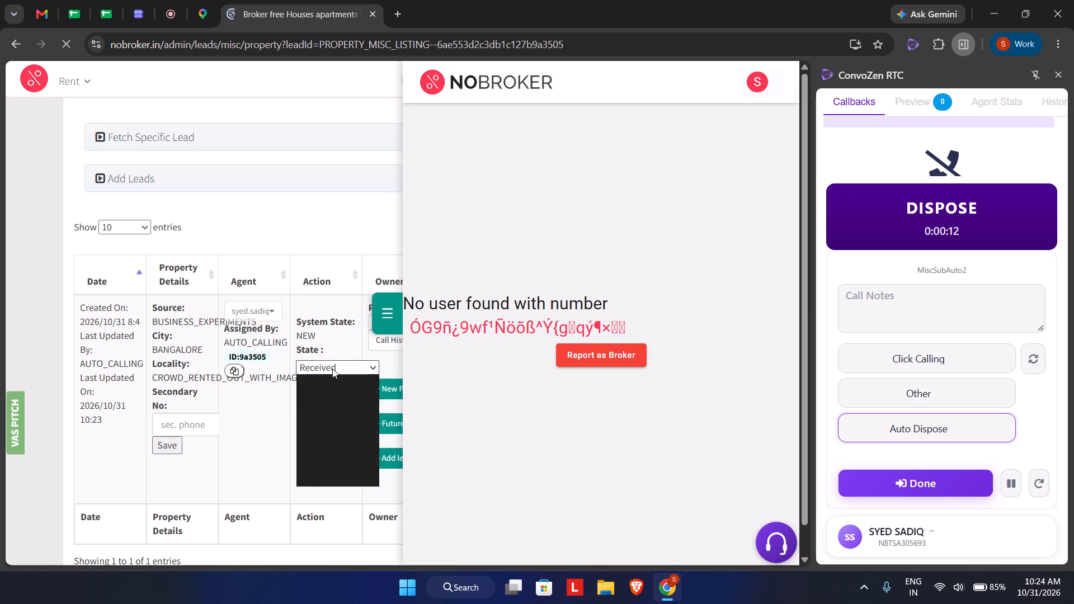
left_click(331, 370)
left_click(314, 372)
left_click(324, 404)
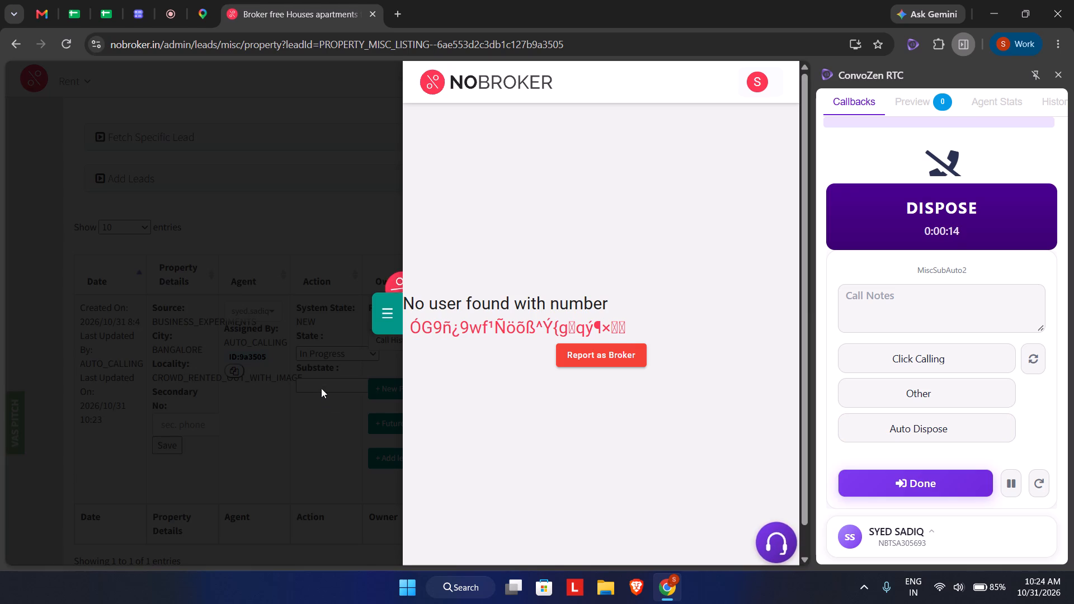
left_click(303, 384)
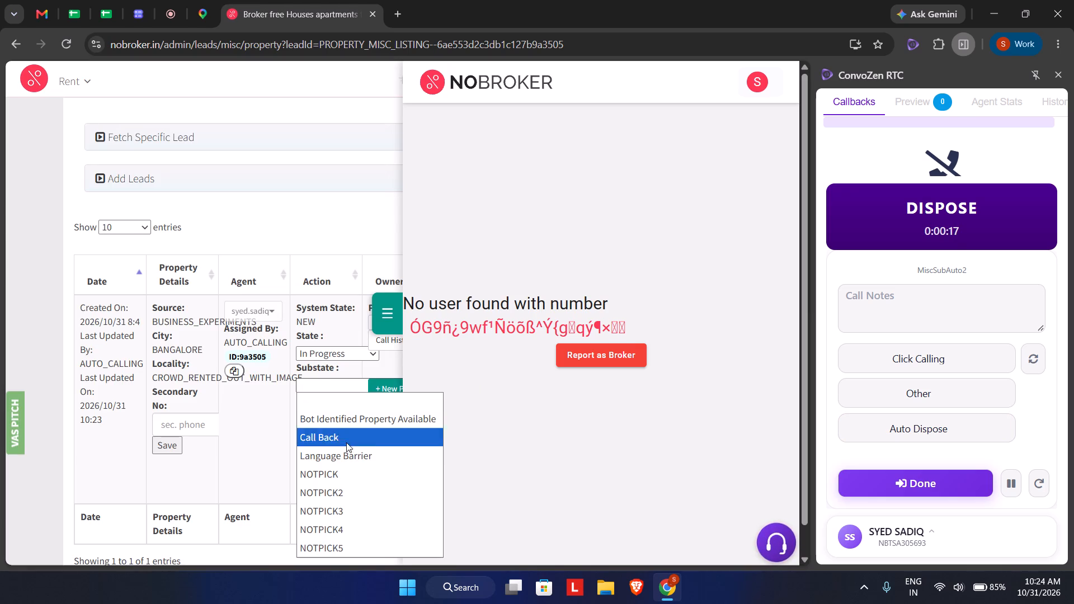
left_click(358, 476)
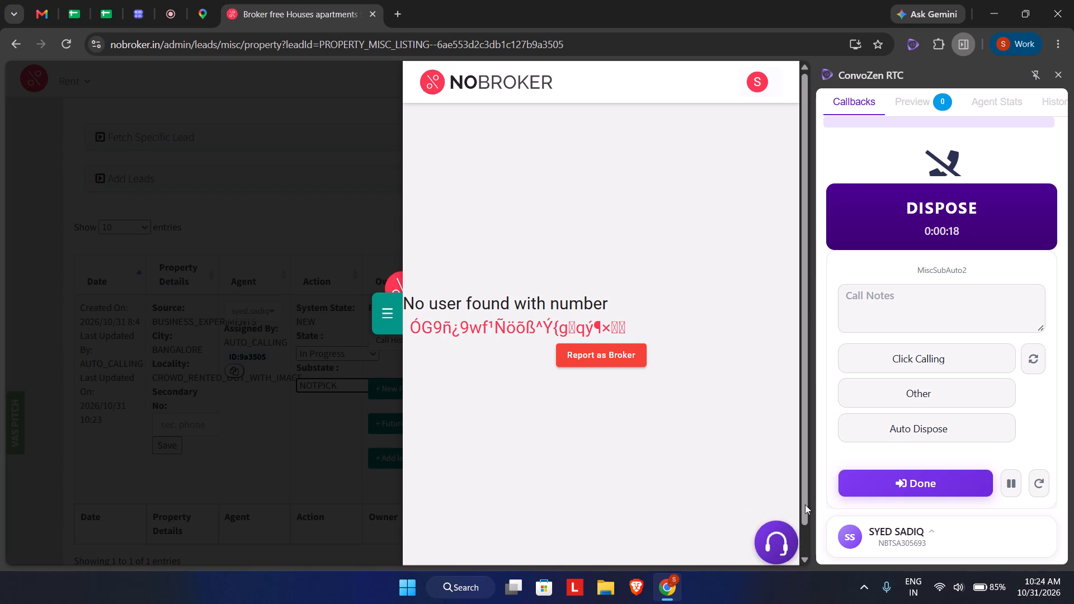
Submit the selected disposition to close out the call.
left_click(889, 495)
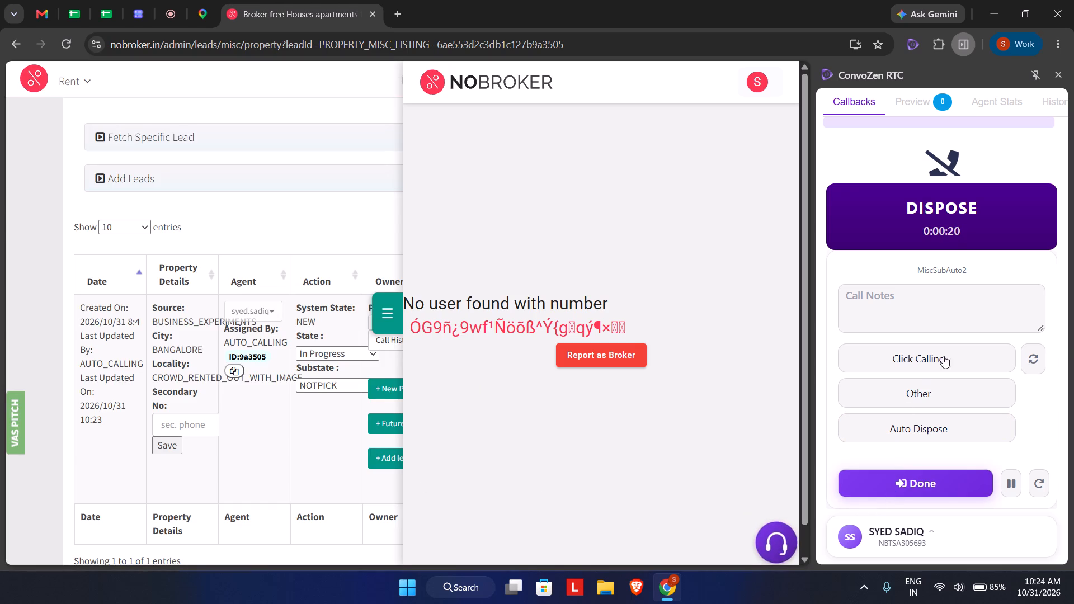
Check the recent call history in the calling extension, and return to the callbacks list.
left_click(1049, 100)
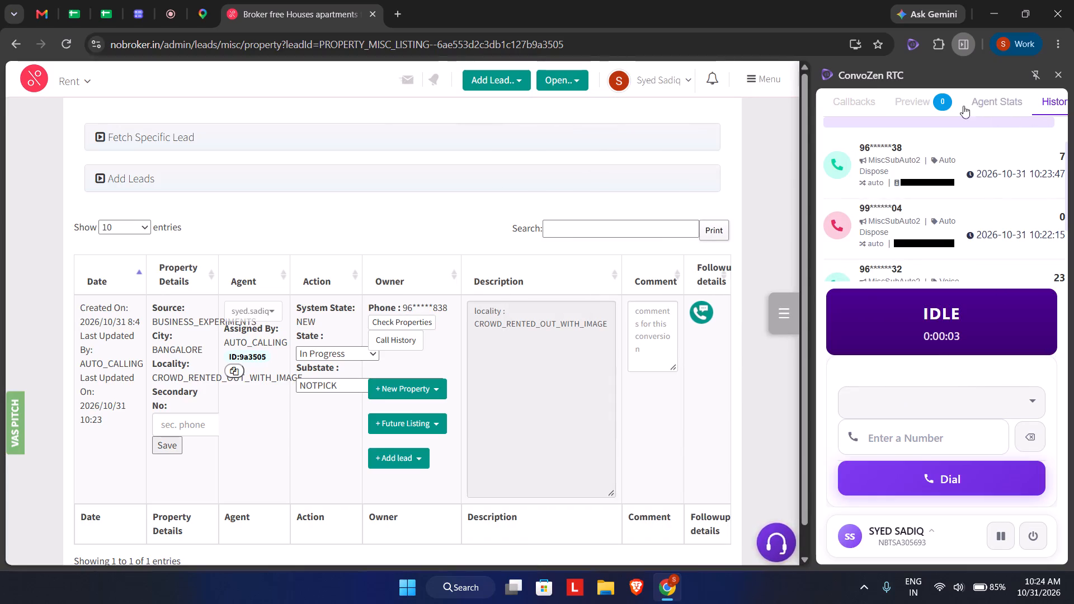
left_click(842, 111)
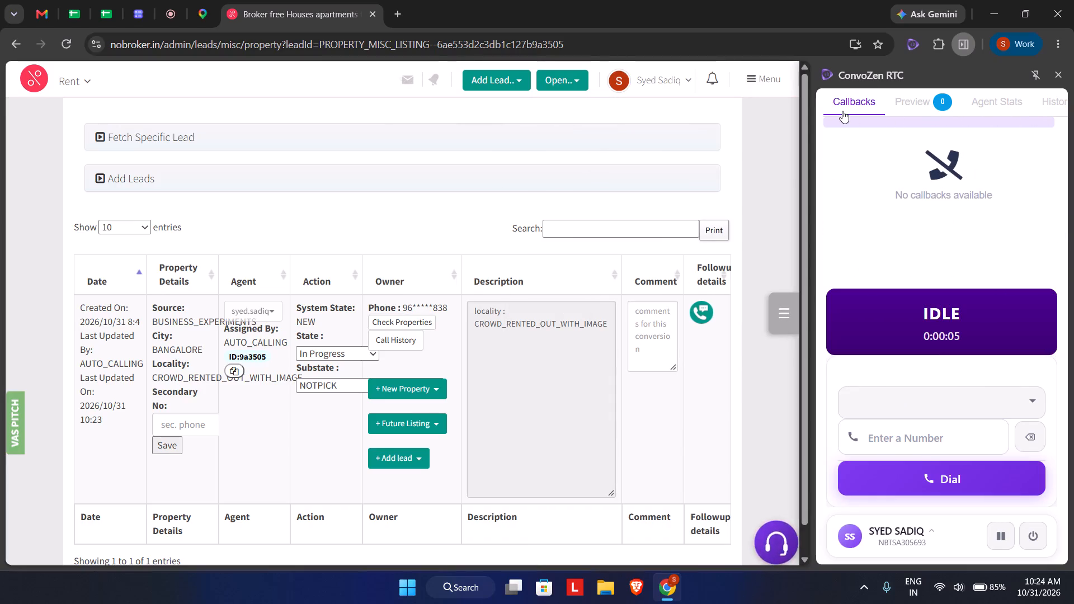
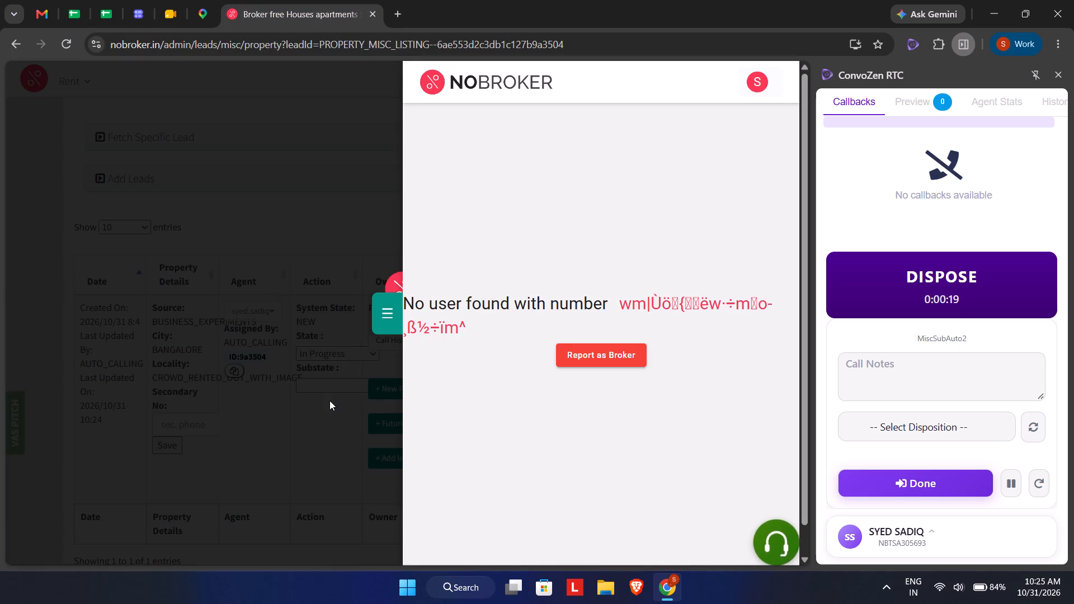
Set the In Progress lead's substate to NOTPICK.
left_click(313, 385)
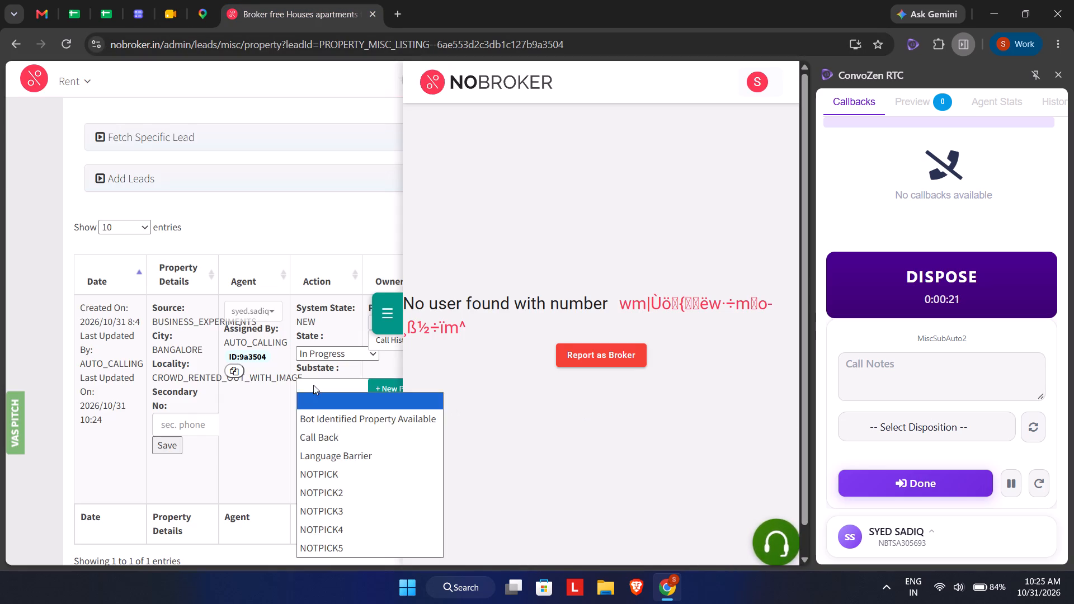
left_click(306, 476)
Dispose the ended call as Click Calling, with Call Back at level 2 and Busy or Disconnected at level 3, and submit it.
left_click(917, 435)
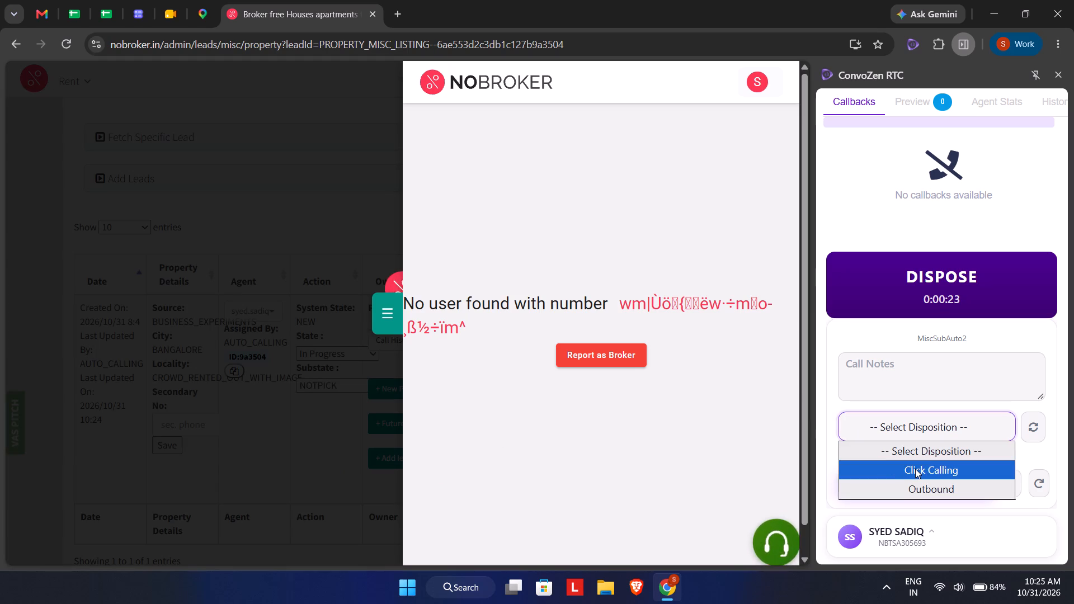
left_click(914, 469)
left_click(908, 430)
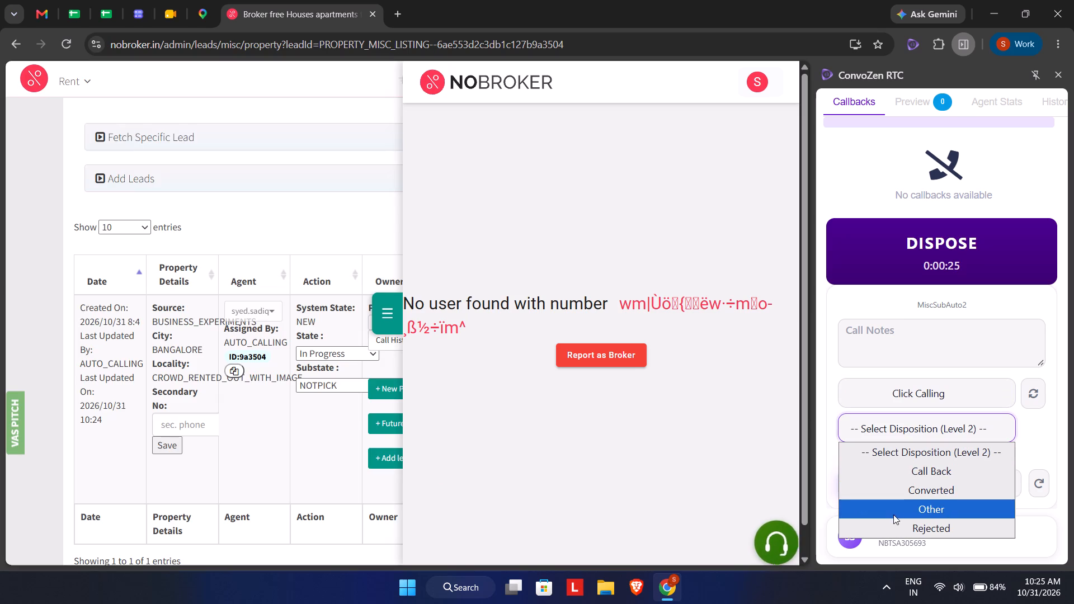
left_click(896, 465)
left_click(888, 424)
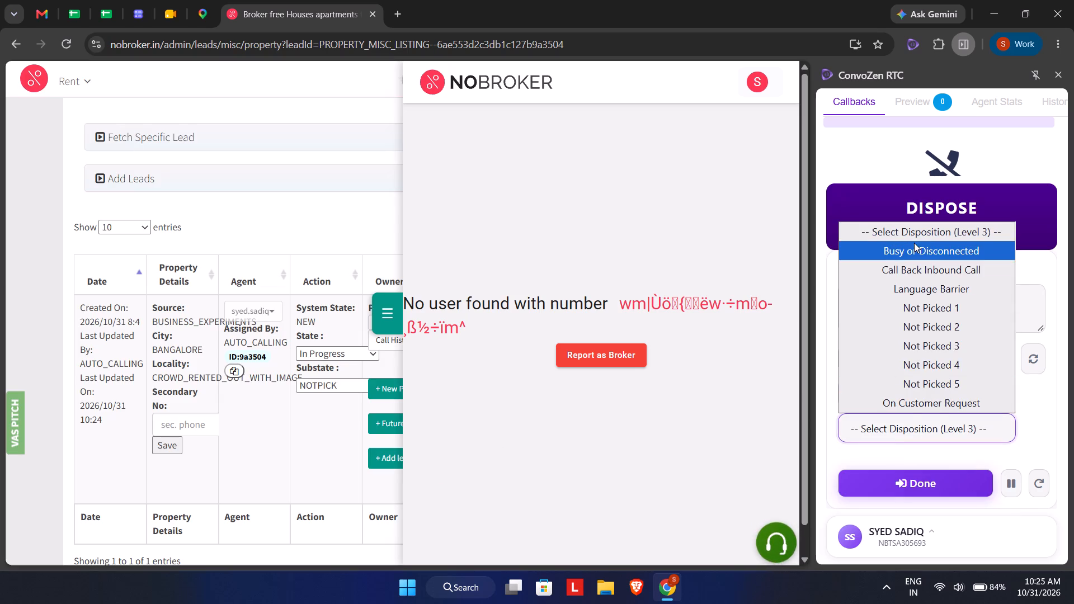
left_click(908, 251)
left_click(905, 484)
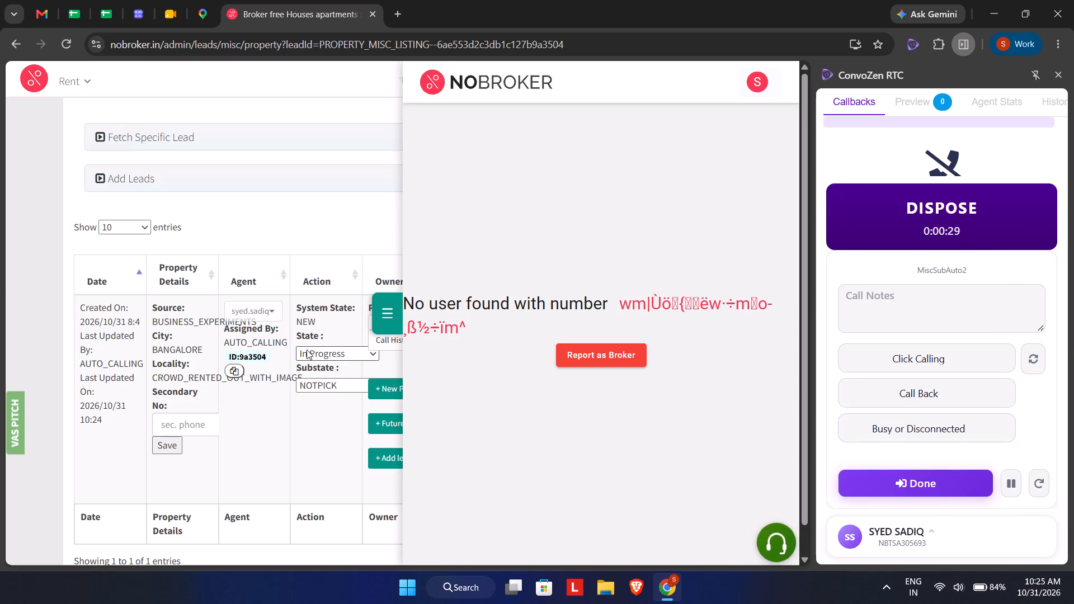
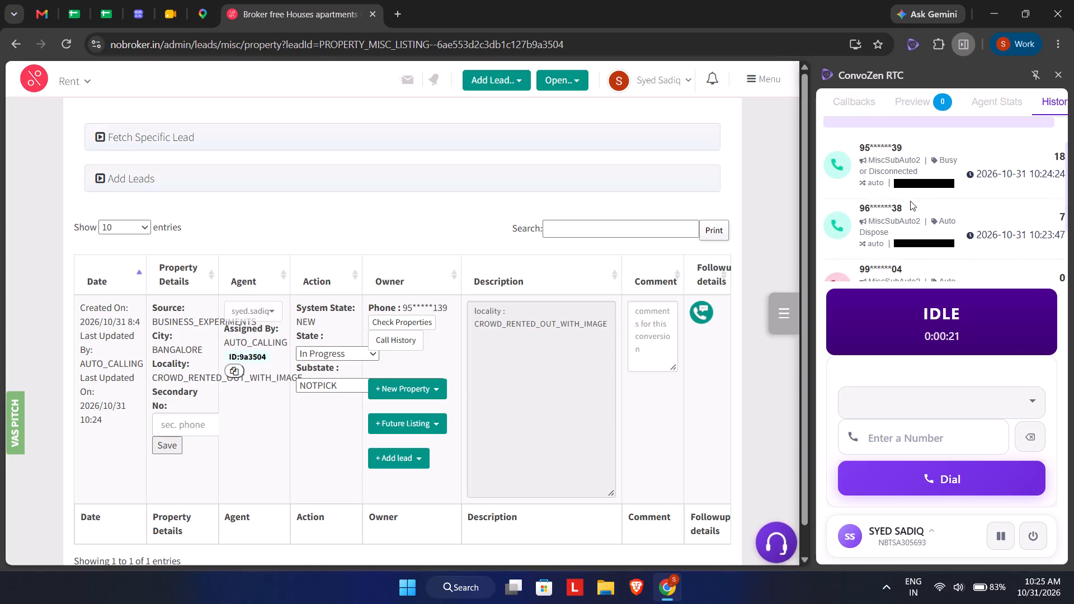
Review the recent call history, pending callbacks and preview campaigns in the dialer while it is idle.
scroll(910, 201, "down", 1)
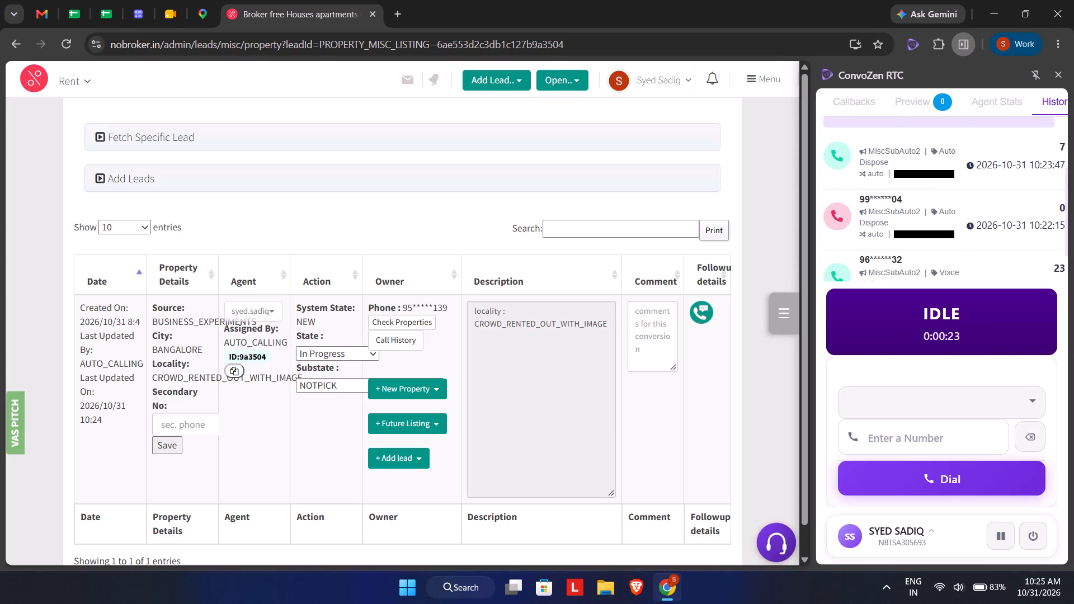
scroll(851, 209, "up", 1)
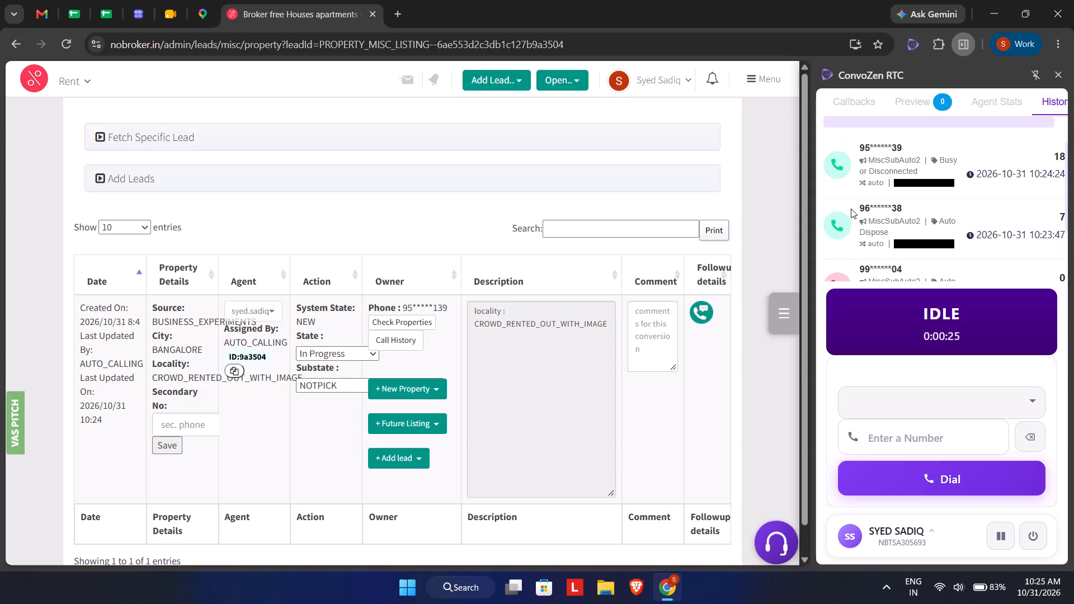
scroll(851, 209, "up", 1)
left_click(861, 100)
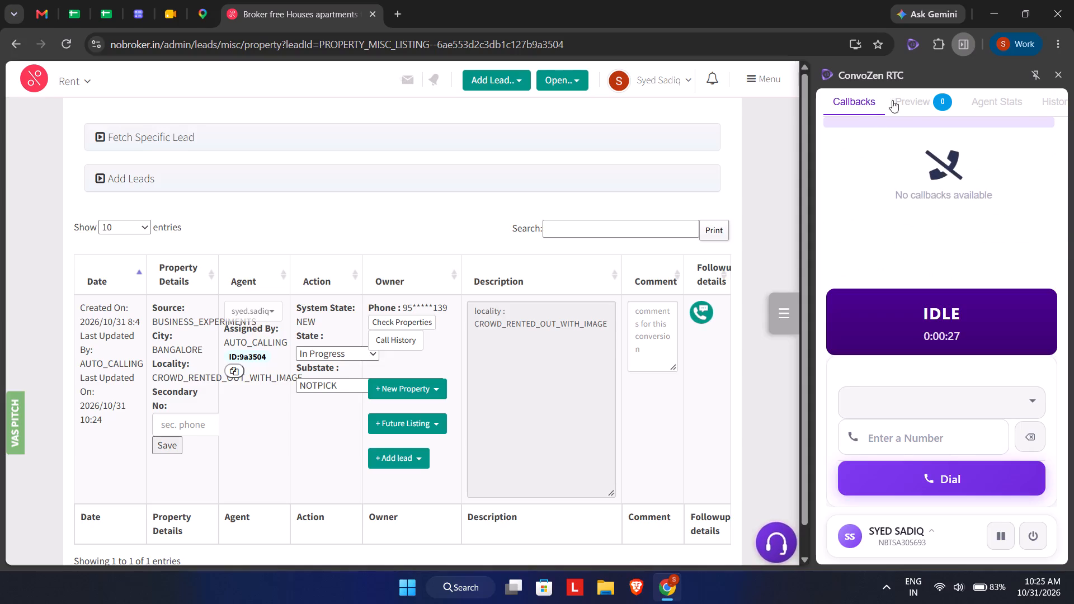
left_click(925, 105)
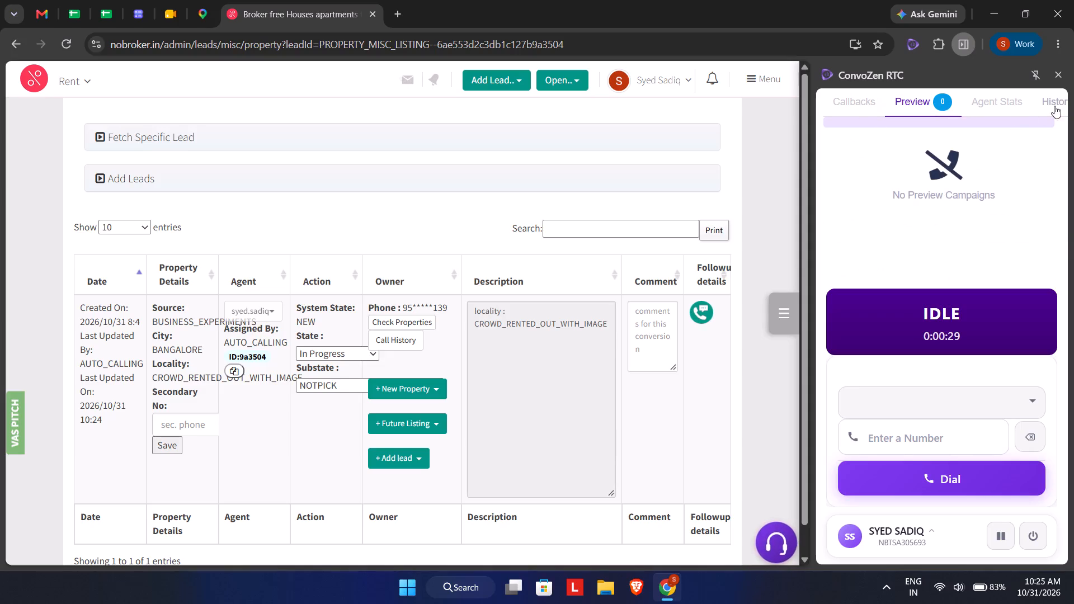
double_click(1055, 107)
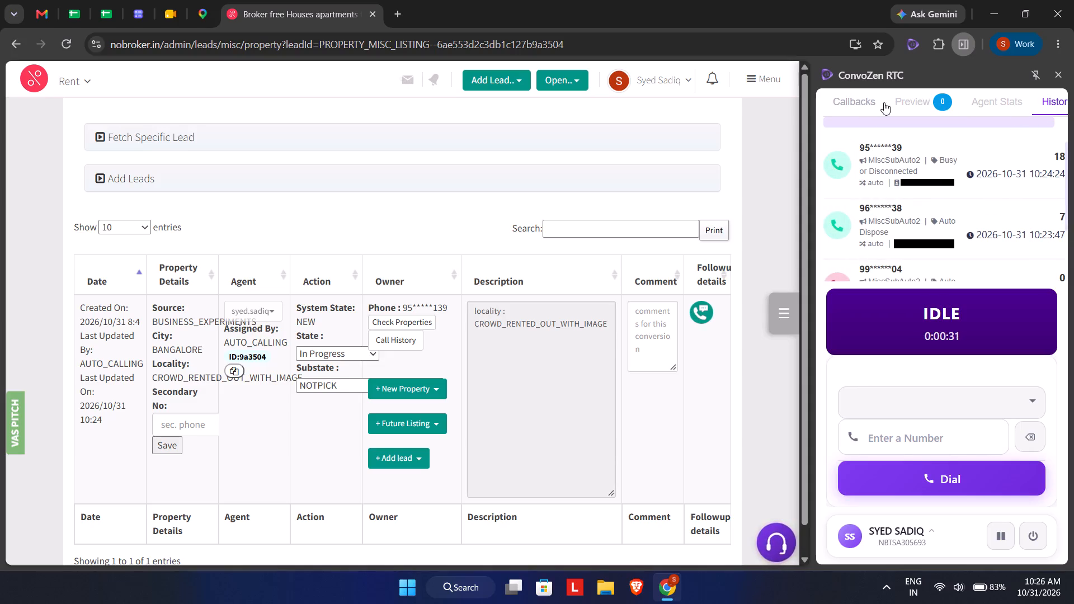
left_click(894, 100)
left_click(863, 99)
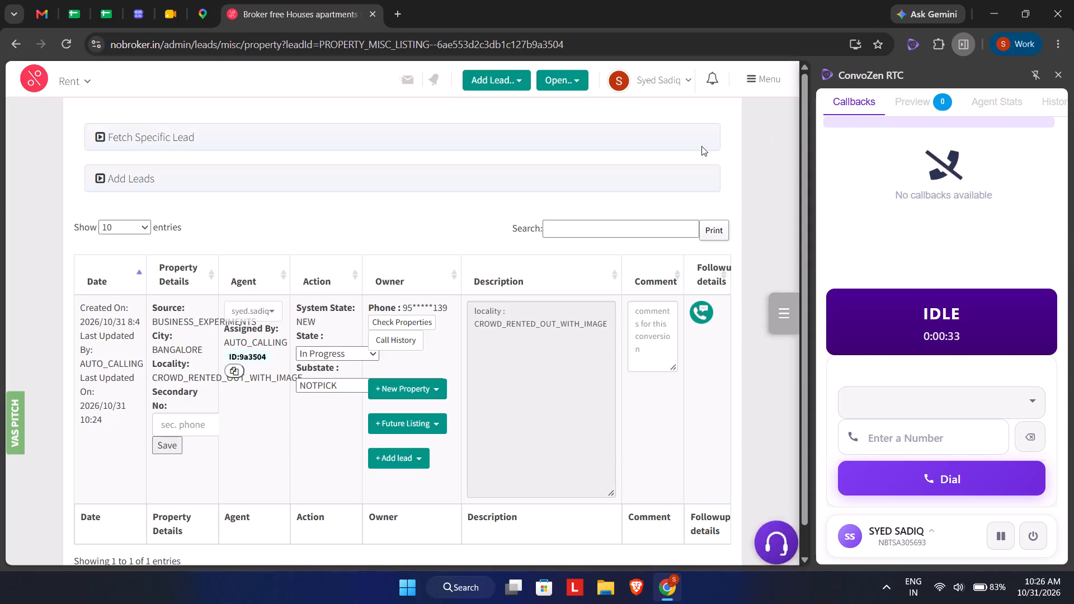
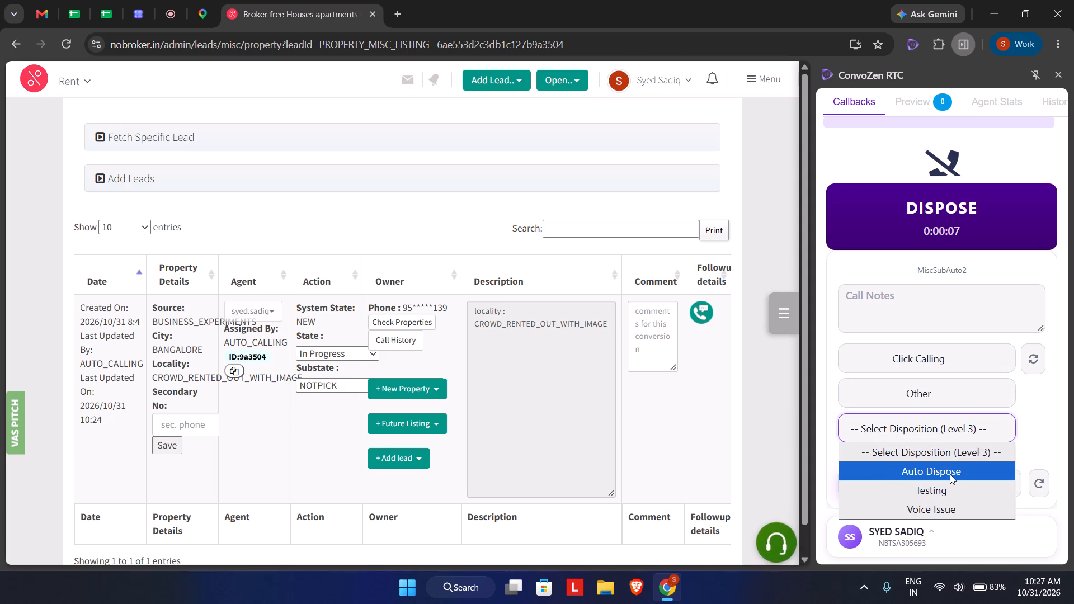
Choose Auto Dispose as the level 3 disposition under Click Calling, Other, and submit the call's disposition.
left_click(950, 474)
left_click(941, 483)
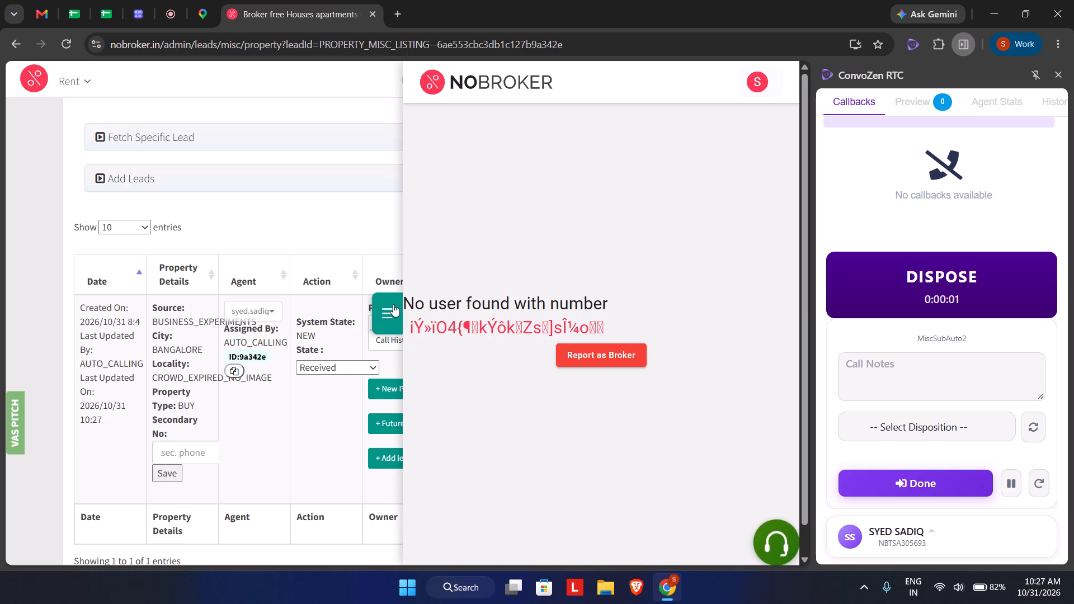
Set the new CROWD_EXPIRED_NO_IMAGE lead's state to In Progress and its substate to NOTPICK.
left_click(348, 365)
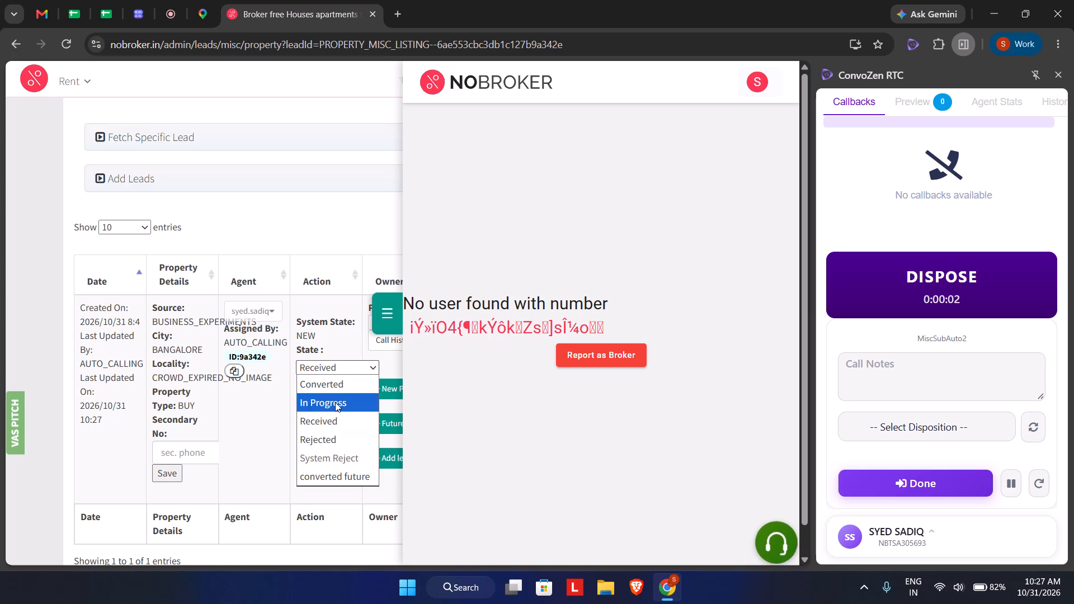
left_click(335, 402)
left_click(341, 383)
left_click(346, 466)
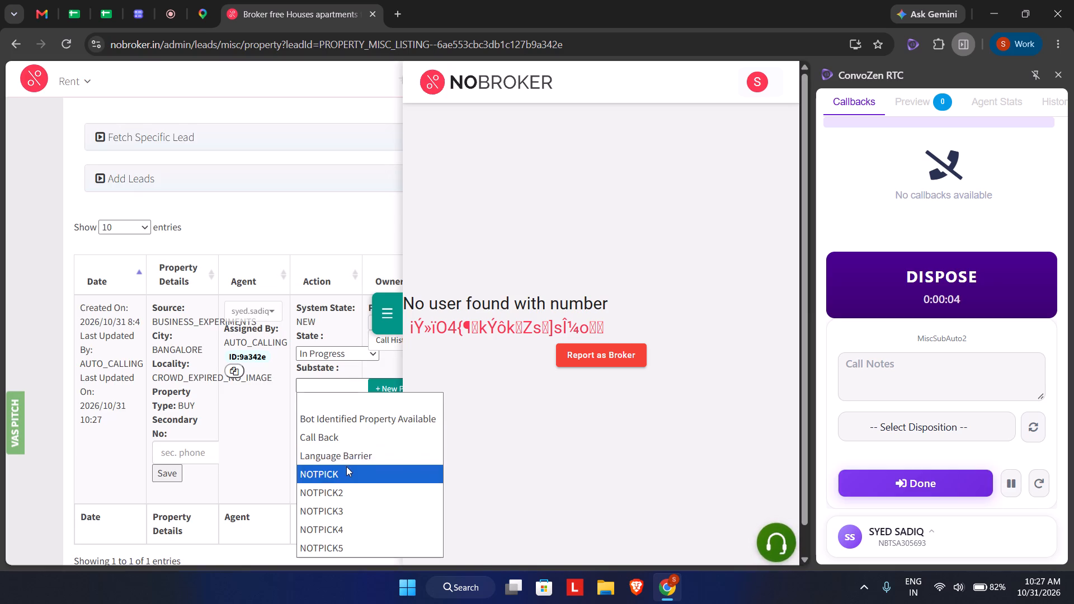
Set the call's disposition to Click Calling with Call Back as the second level.
left_click(918, 408)
left_click(914, 426)
left_click_drag(889, 456, 887, 471)
left_click(884, 428)
left_click(887, 461)
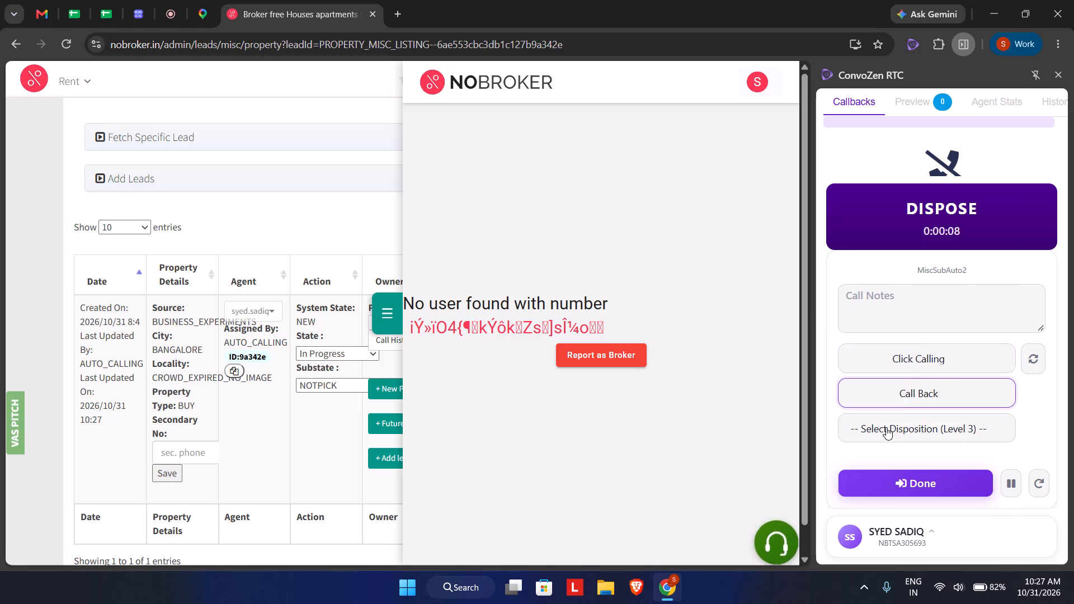
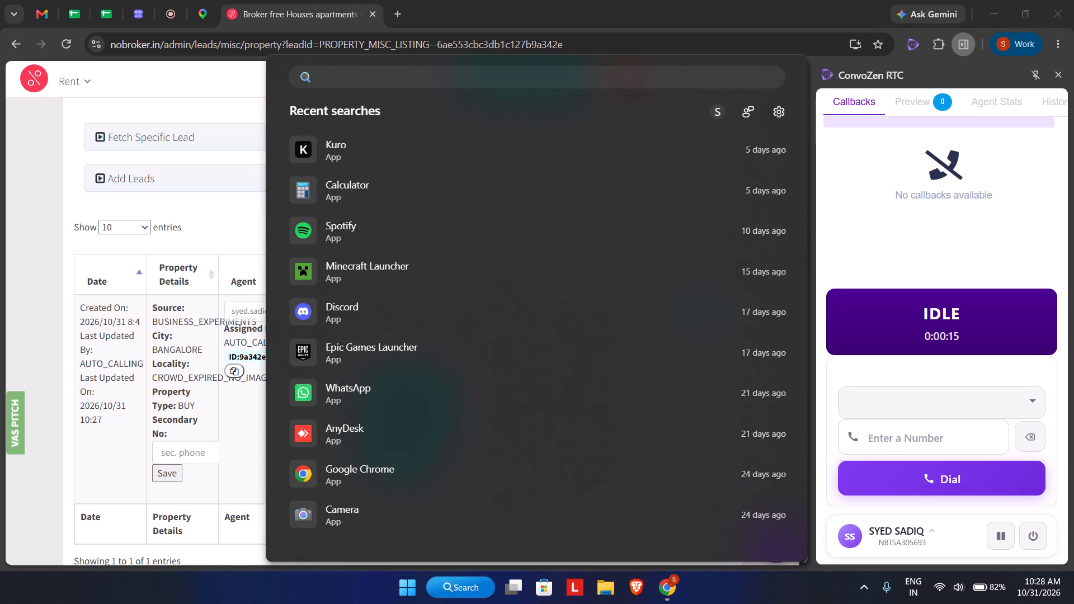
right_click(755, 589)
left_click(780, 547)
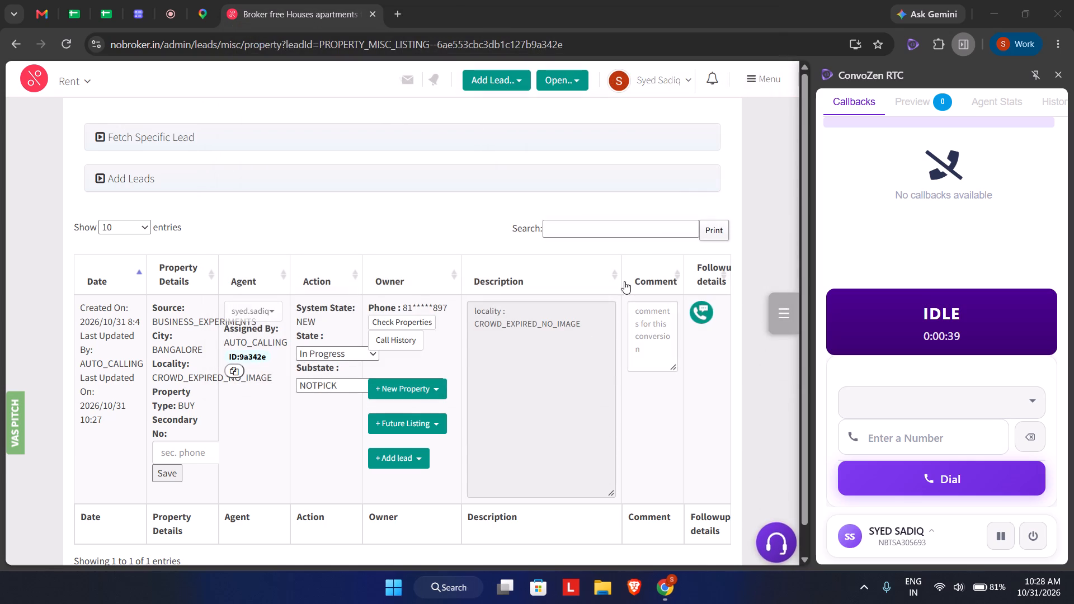
Launch the Kuro app from the recent Windows searches.
left_click(454, 595)
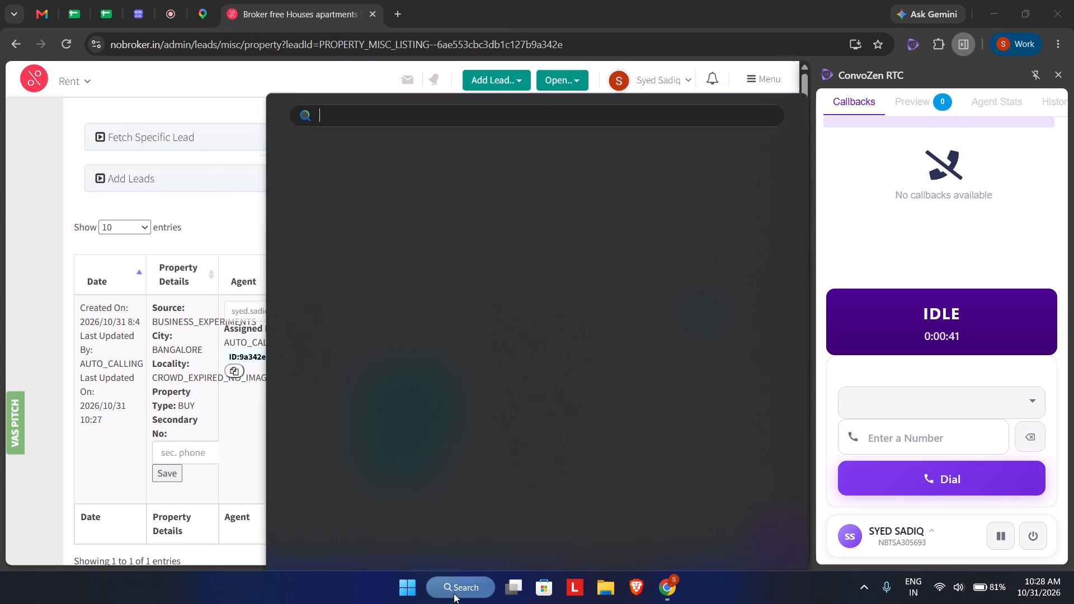
left_click(399, 157)
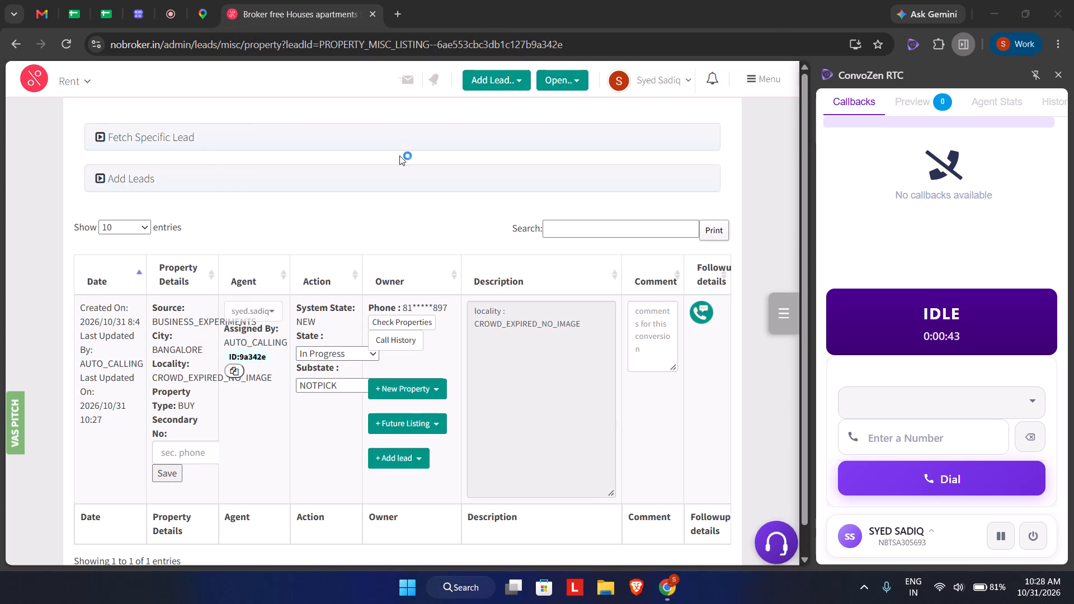
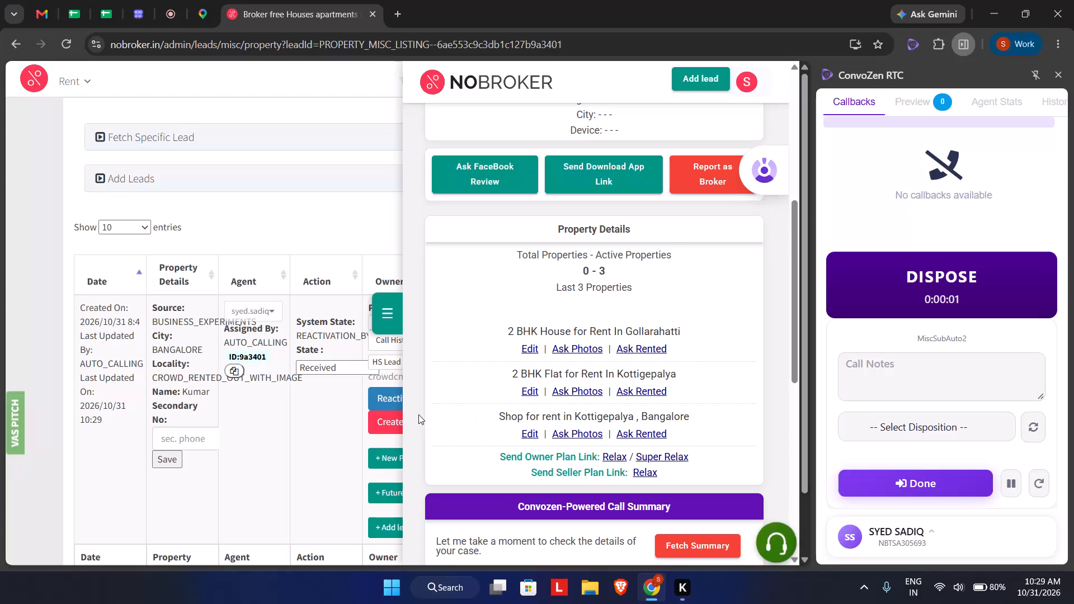
Set the lead's state to Rejected with the substate Rented Out.
left_click(328, 369)
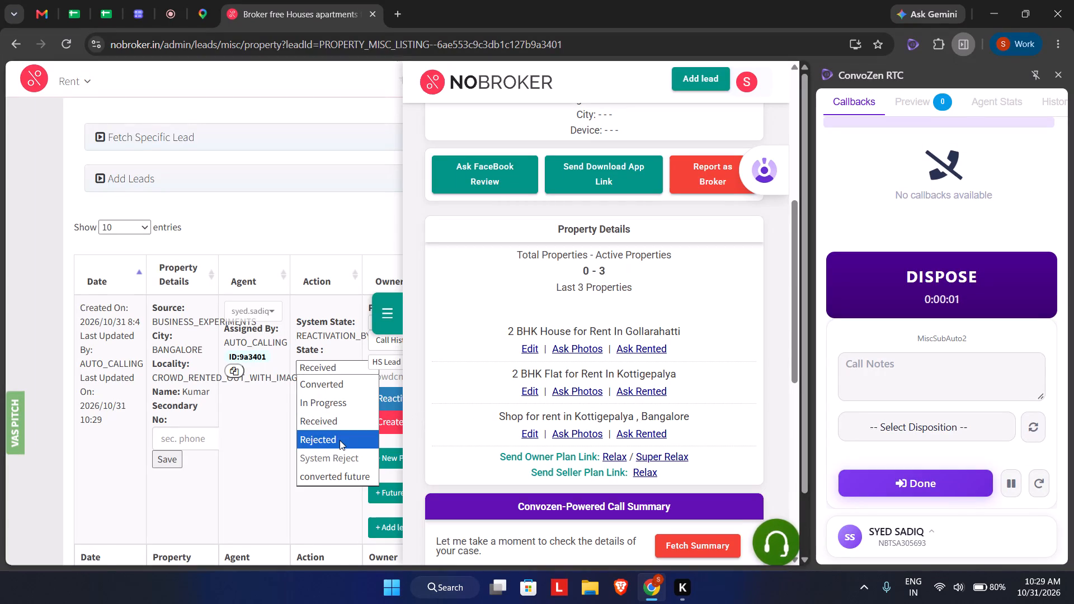
left_click(339, 440)
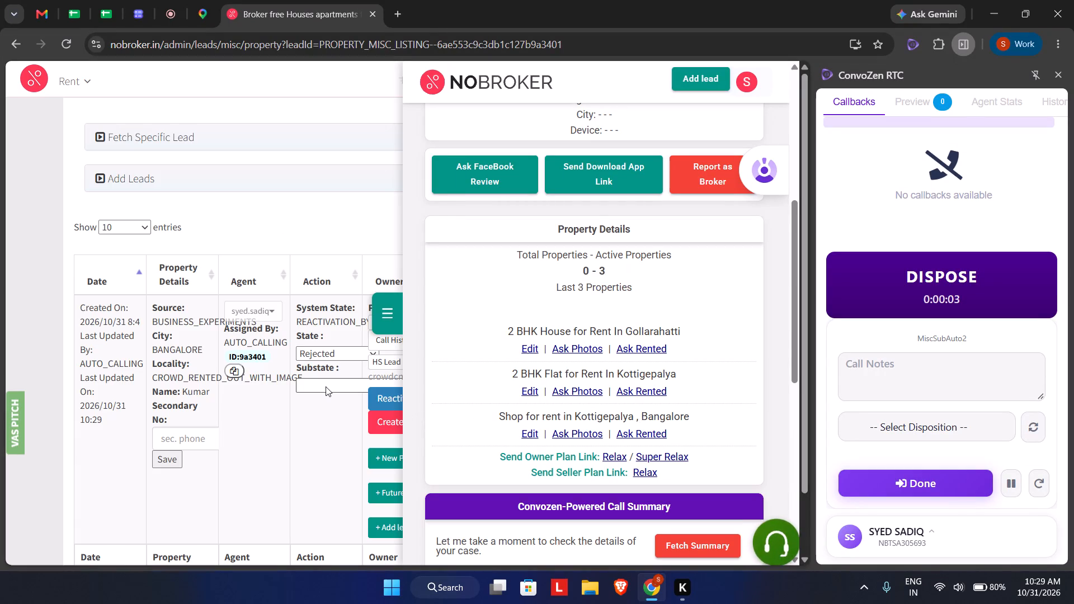
left_click(326, 386)
left_click(330, 289)
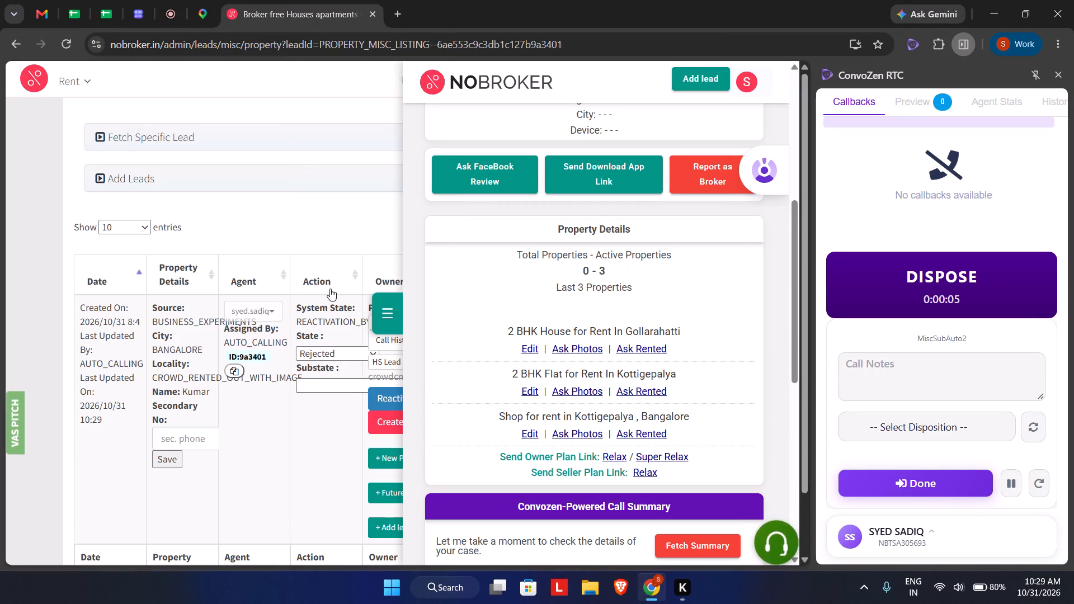
Submit the call disposition as Click Calling, Rejected, Rented Out.
left_click(896, 436)
left_click(909, 468)
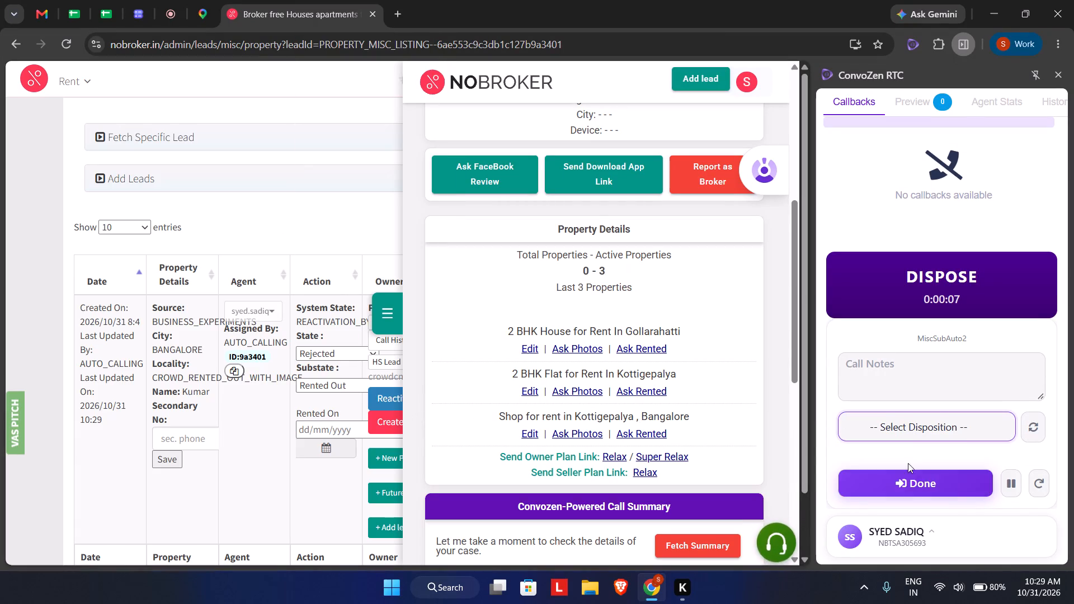
left_click(899, 433)
left_click(924, 523)
left_click(888, 420)
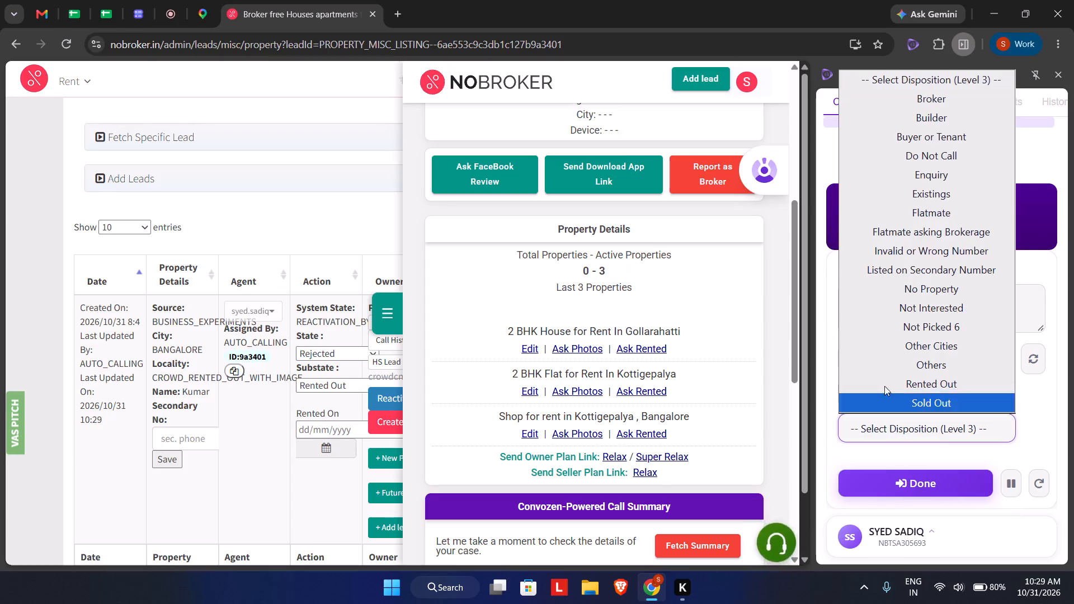
left_click(884, 380)
left_click(883, 476)
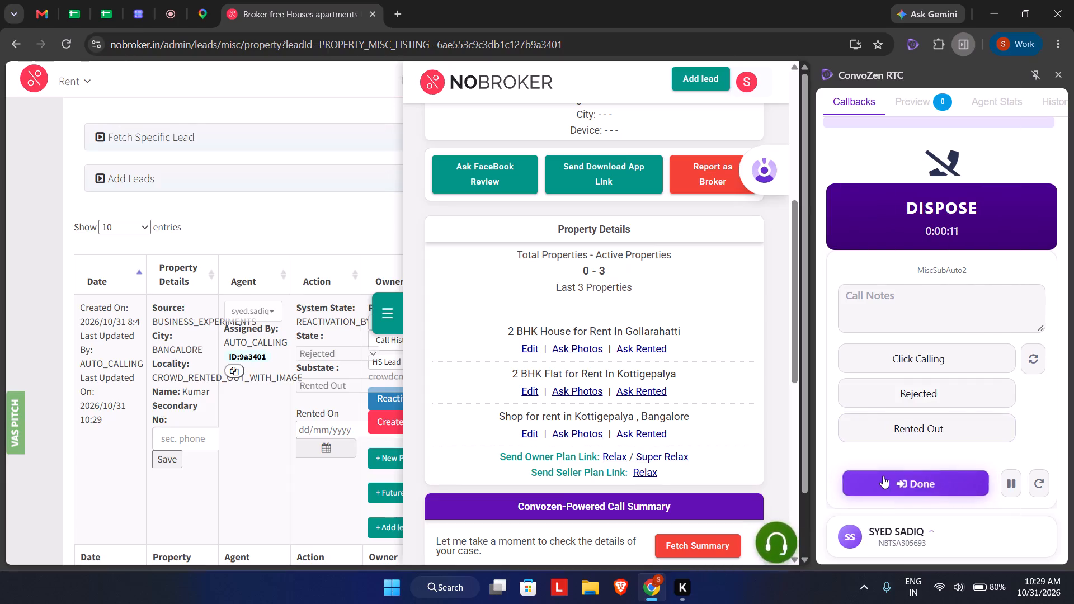
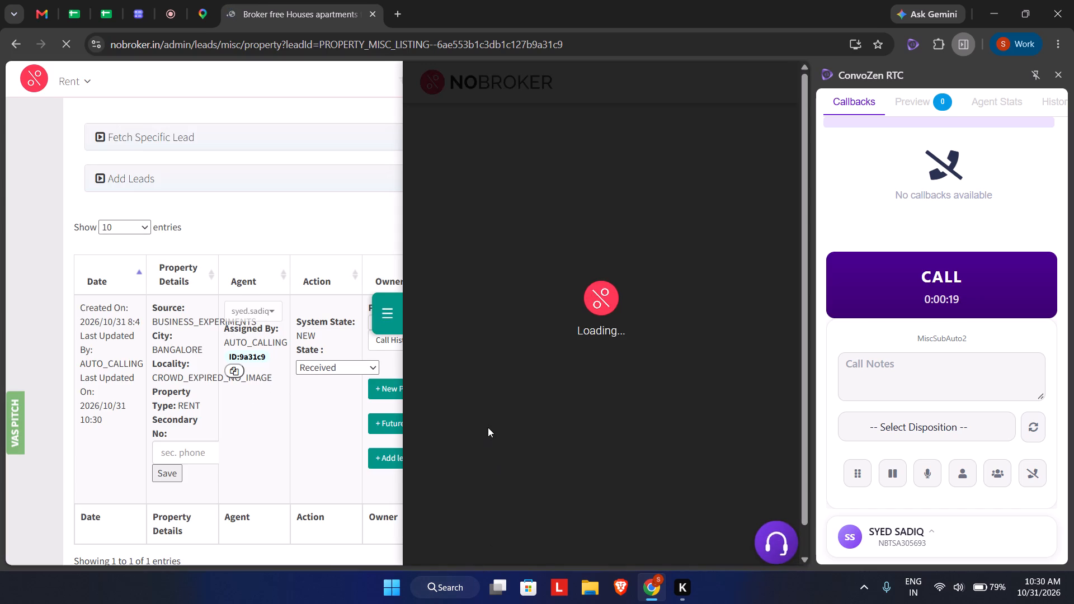
Set the new Bangalore rental lead's state to In Progress.
left_click(342, 364)
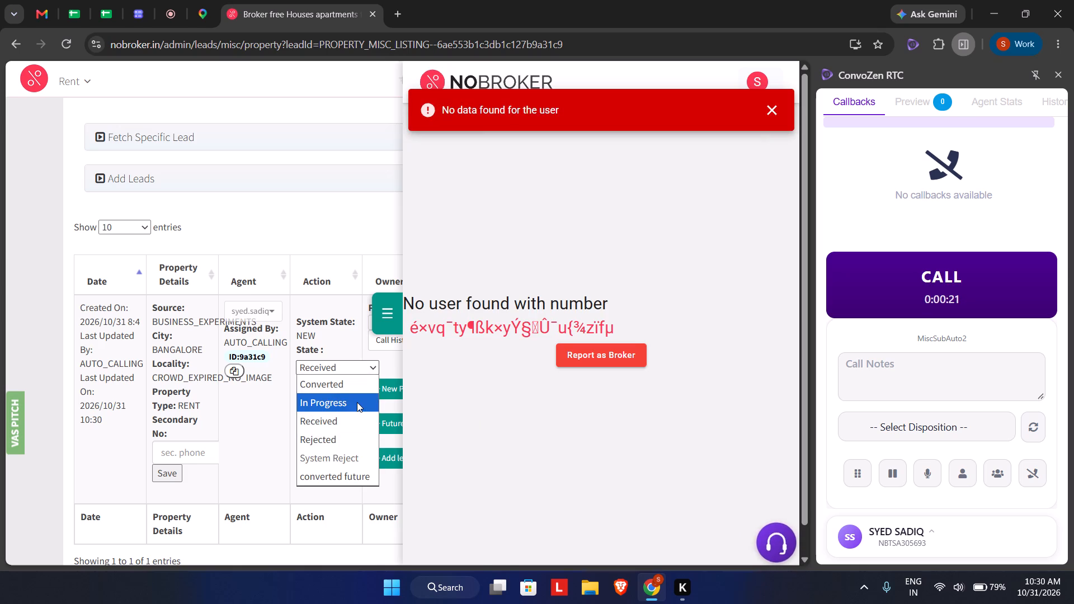
left_click(357, 402)
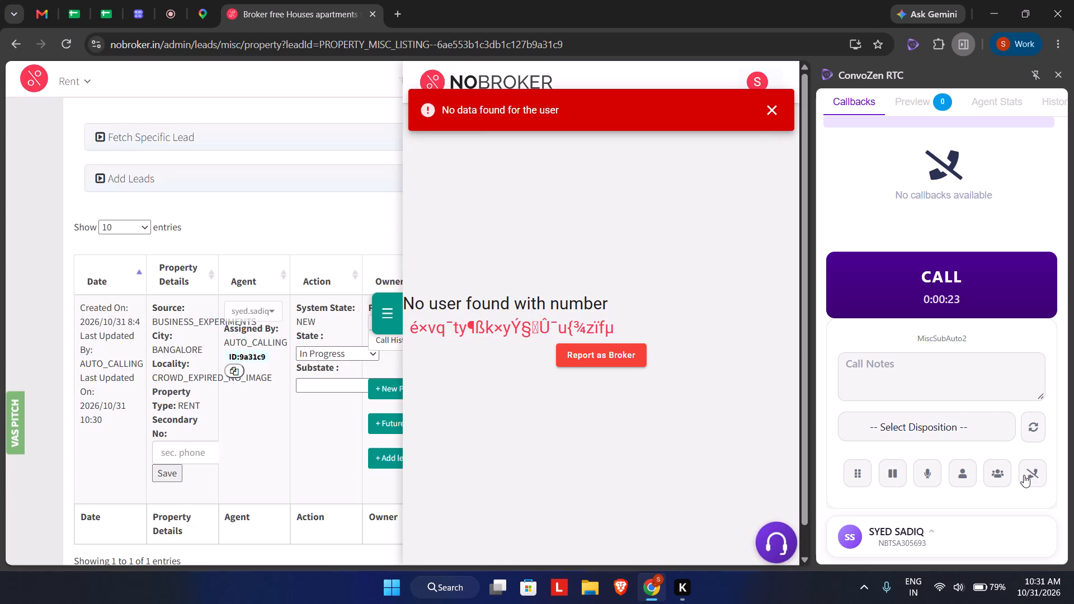
End the active call with the lead's owner.
left_click(1024, 475)
left_click(1009, 483)
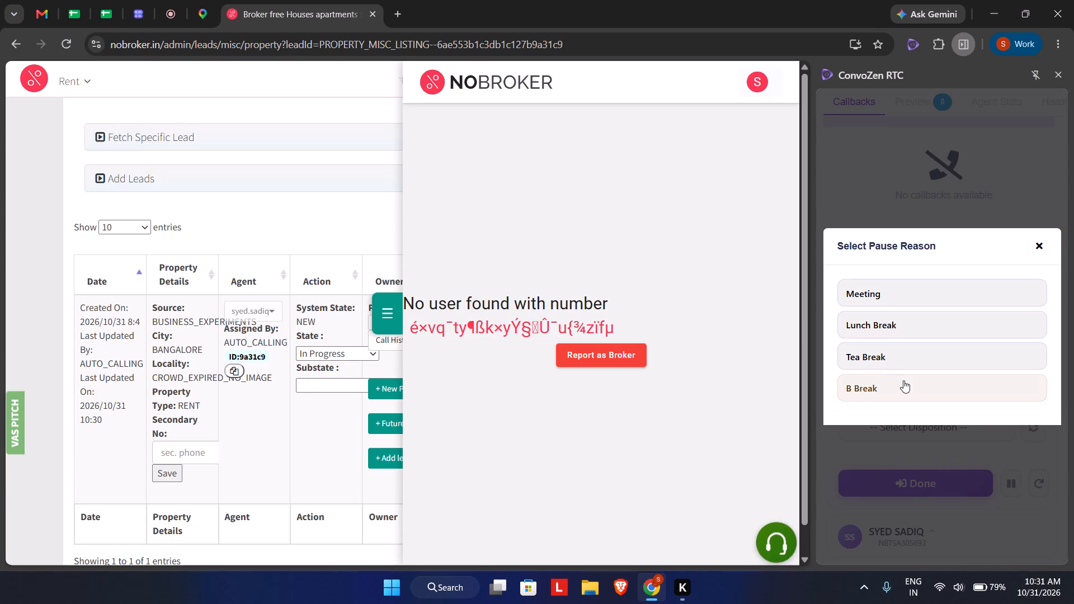
left_click(979, 455)
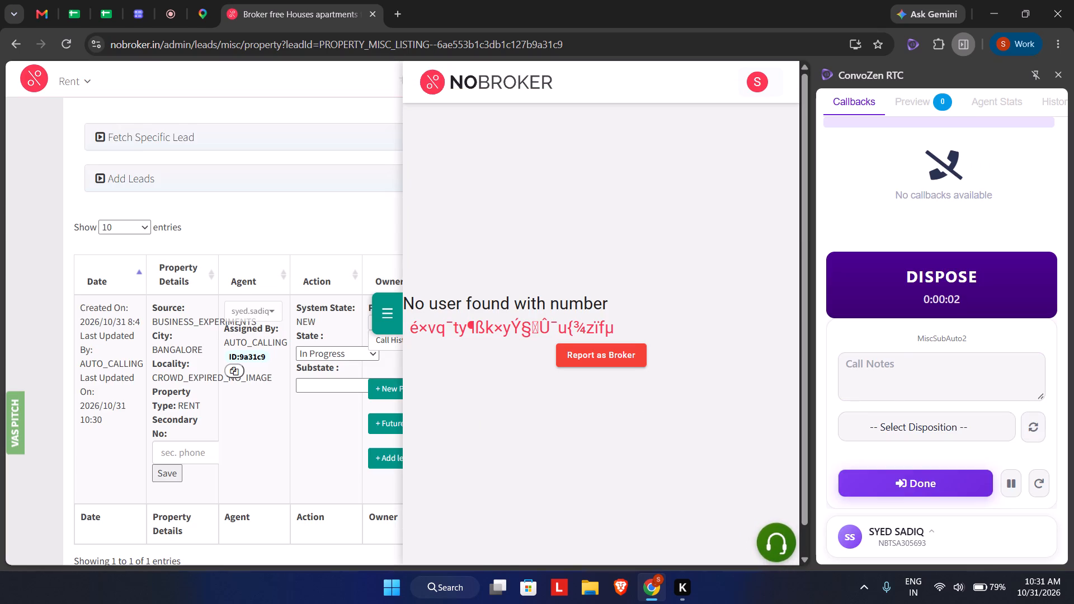
Submit the call disposition as Click Calling, Other, Voice Issue and pause calling with the reason Meeting.
left_click(905, 421)
left_click(896, 466)
left_click(881, 426)
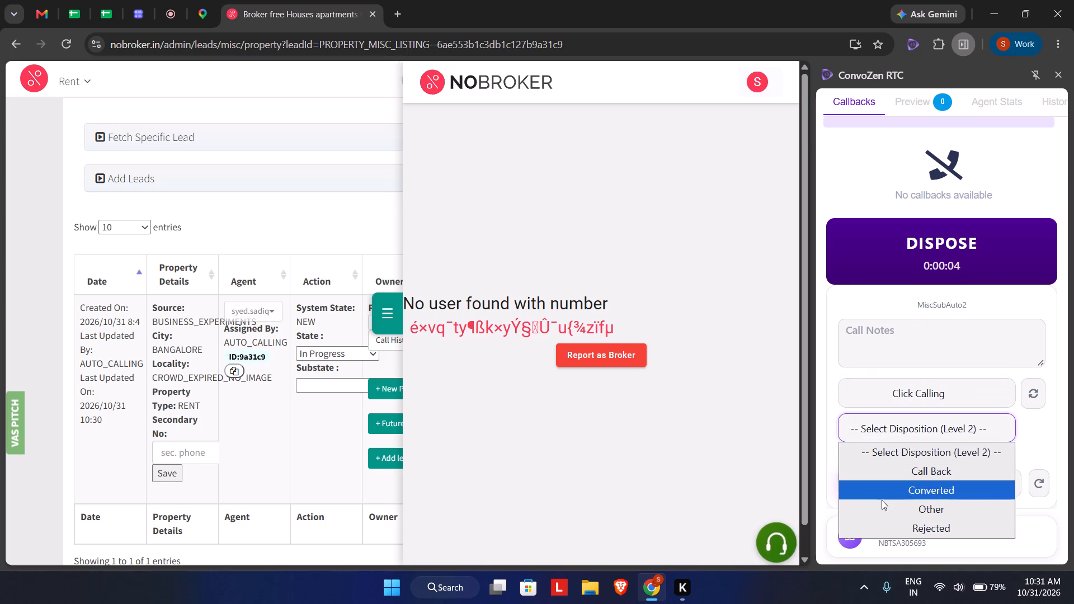
left_click(882, 508)
left_click(875, 431)
left_click(884, 506)
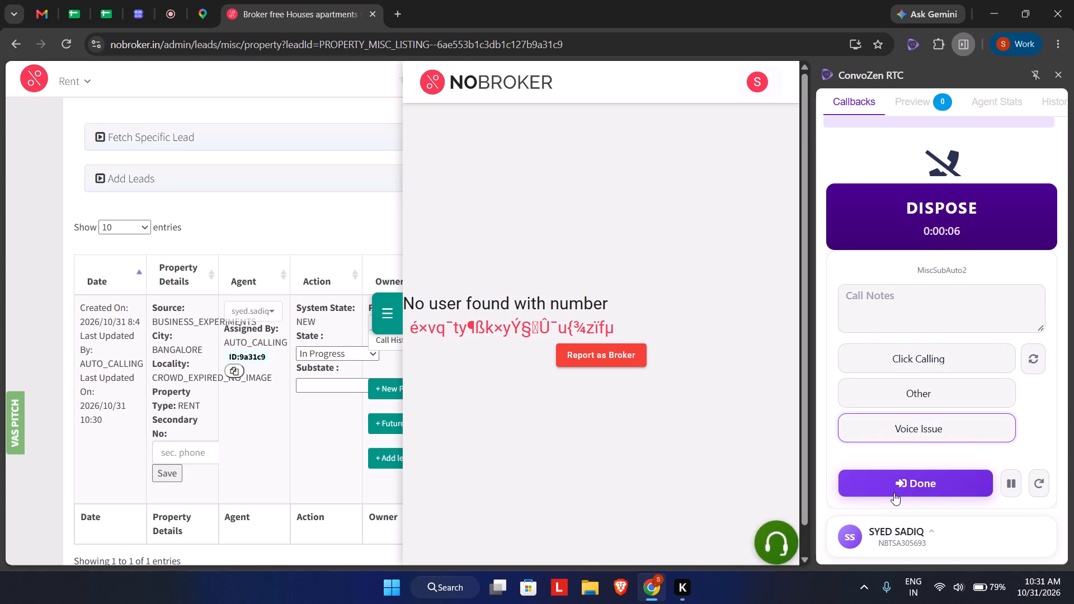
left_click(1015, 494)
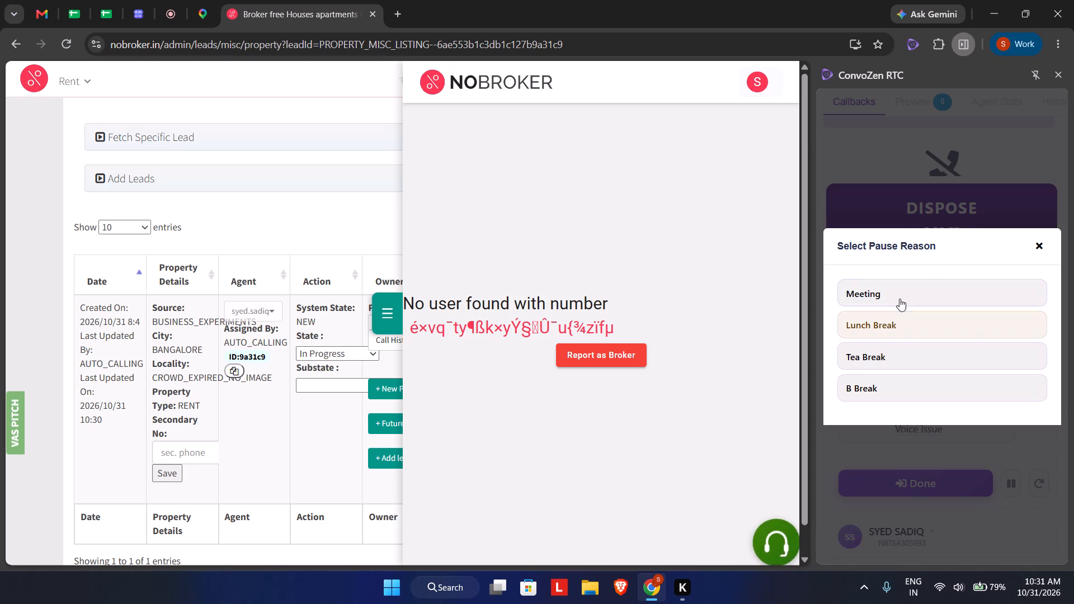
left_click(899, 297)
Set the In Progress lead's substate to NOTPICK.
left_click(333, 380)
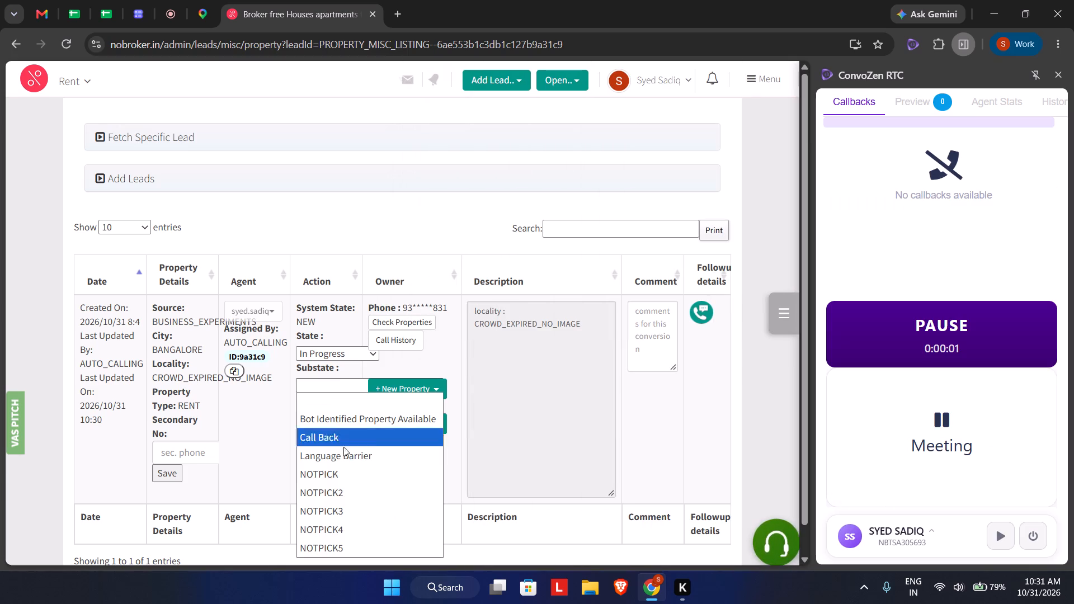
left_click(354, 467)
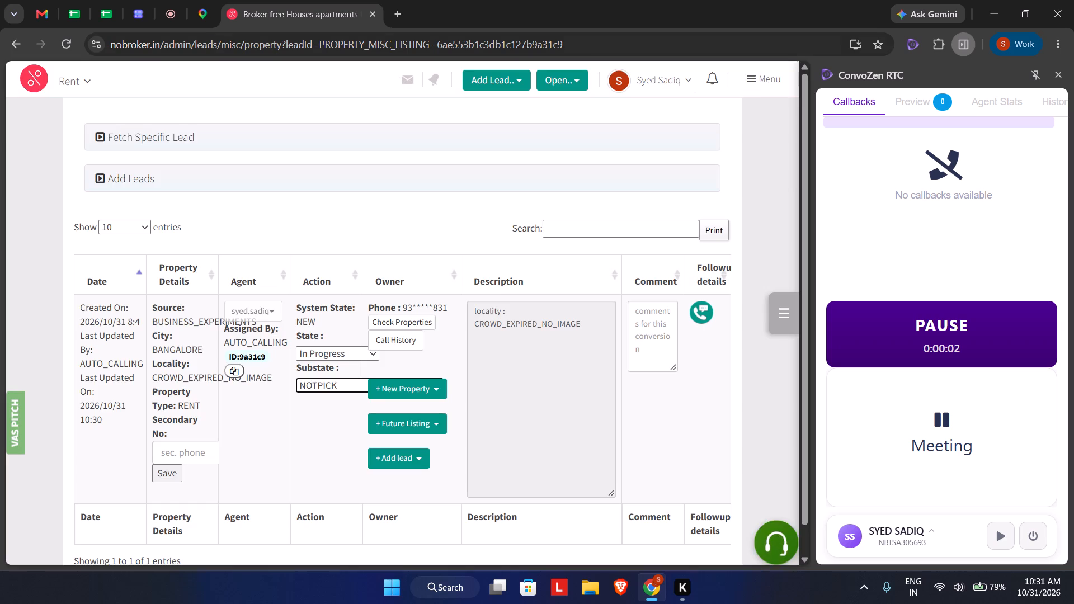